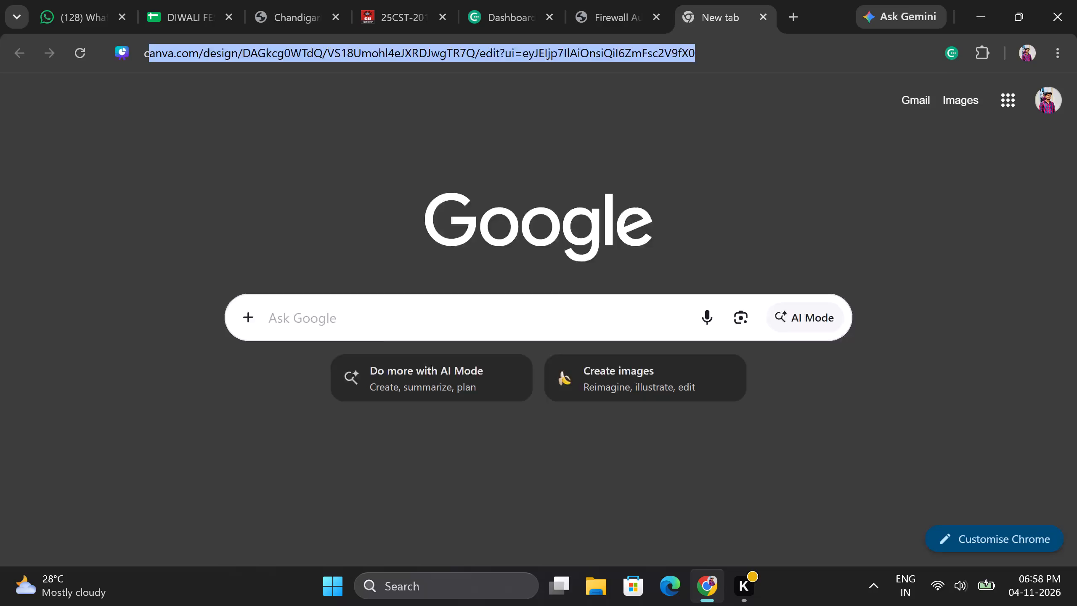
Enter canva.com as the web address in the new tab to open the Canva home page.
type("nva")
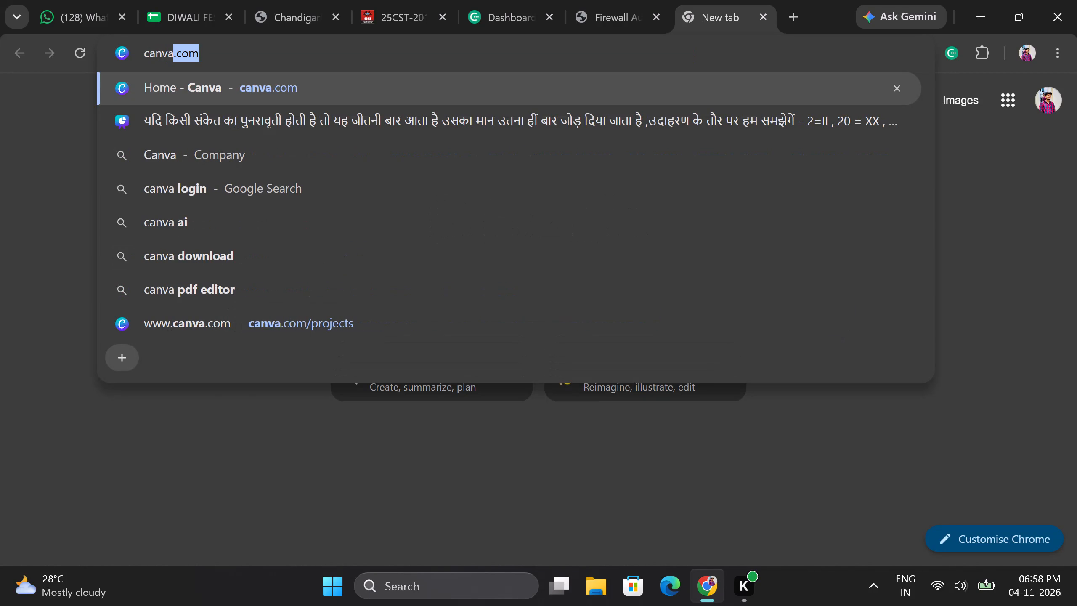
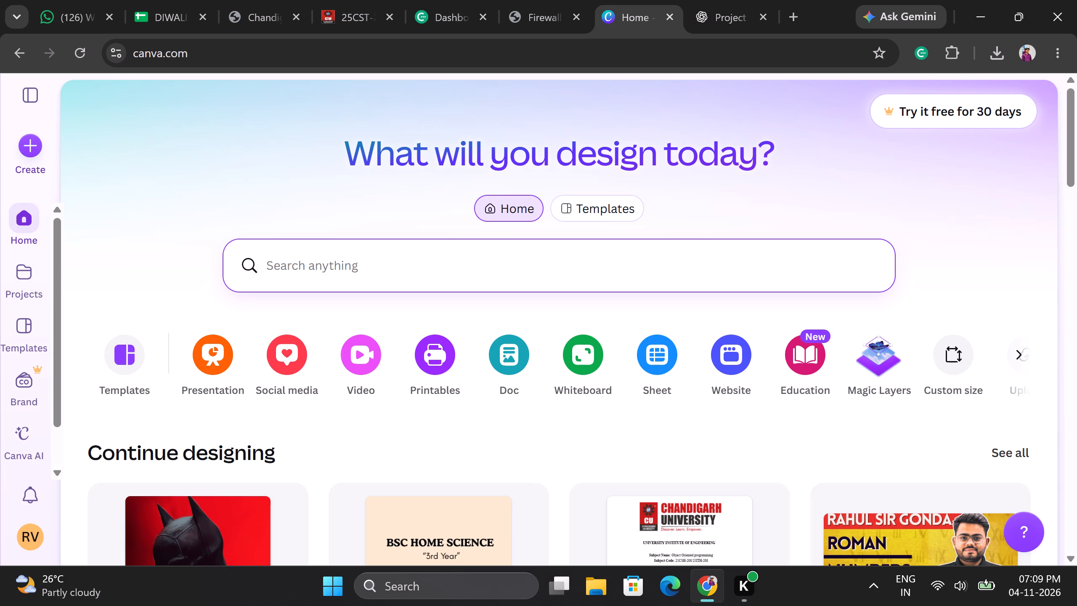
scroll(119, 341, "down", 1)
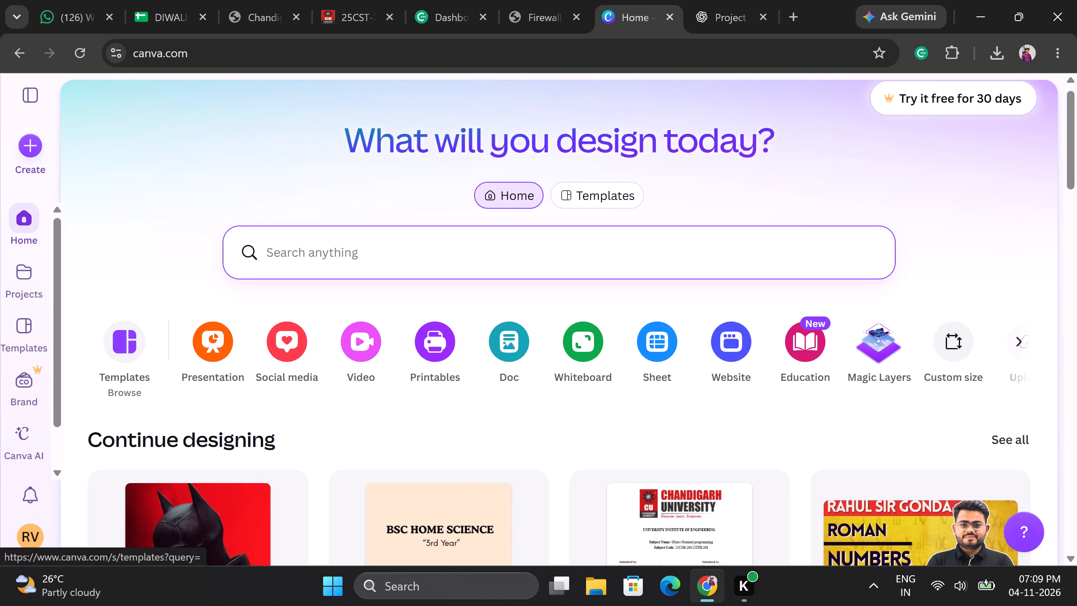
scroll(119, 341, "down", 1)
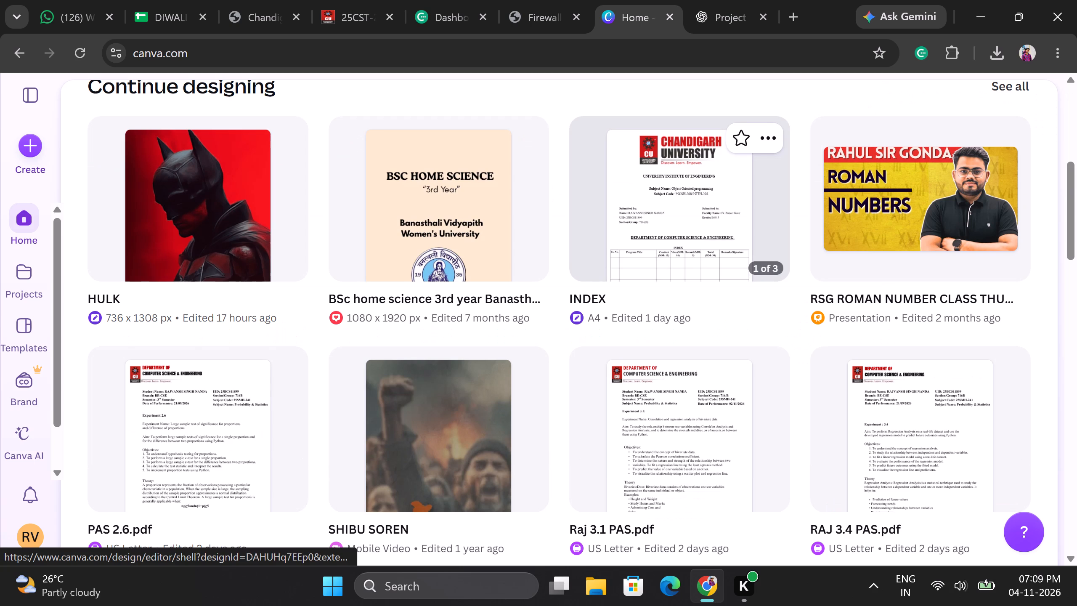
left_click(773, 136)
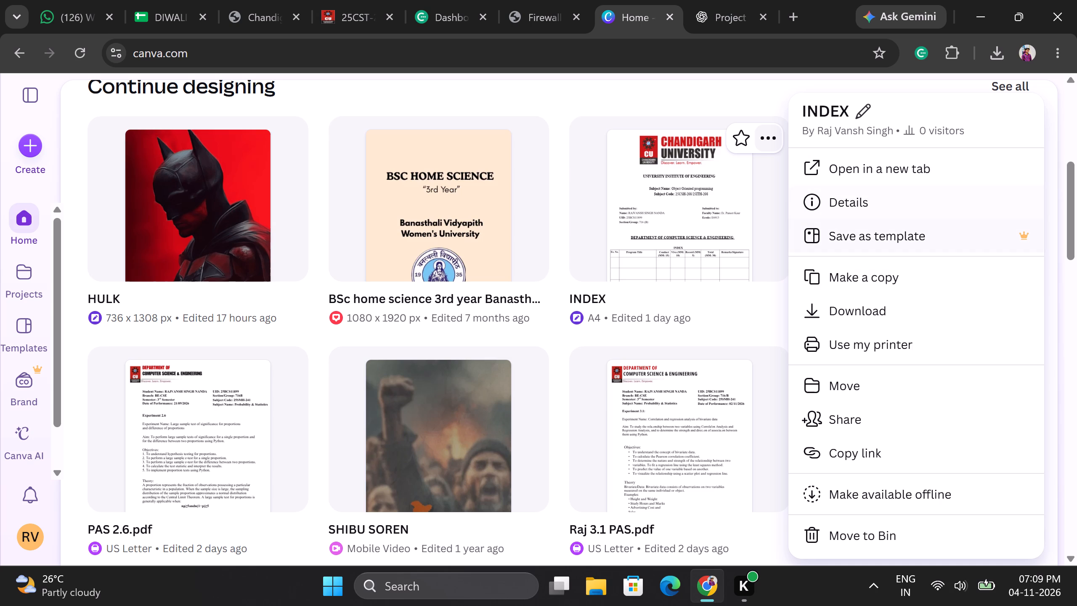
left_click(898, 280)
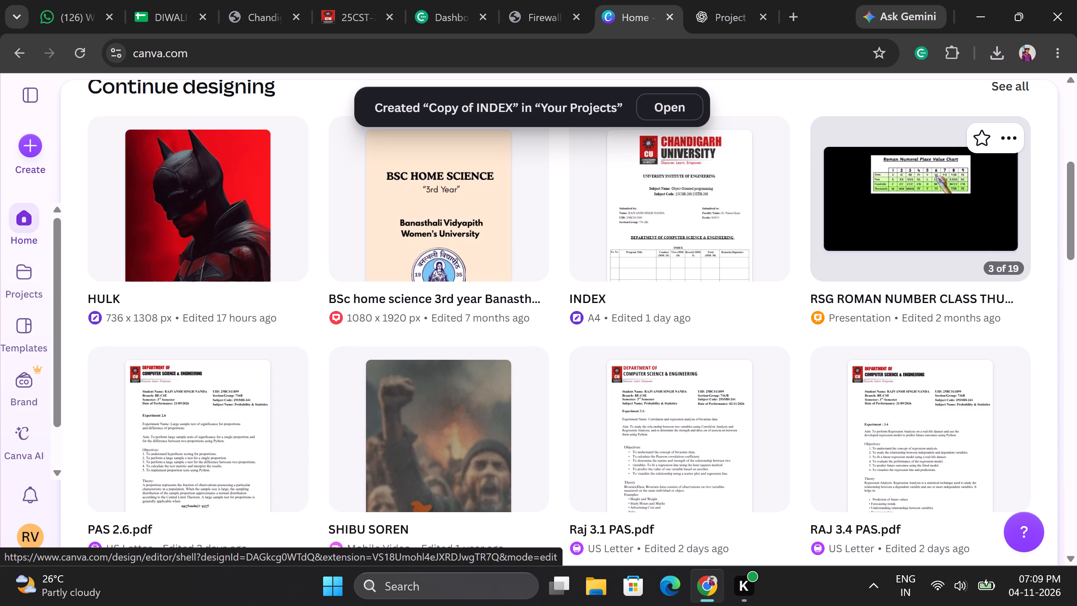
Find the PAS 2.6.pdf design among the recent designs and open it for editing.
scroll(896, 280, "up", 1, "ctrl")
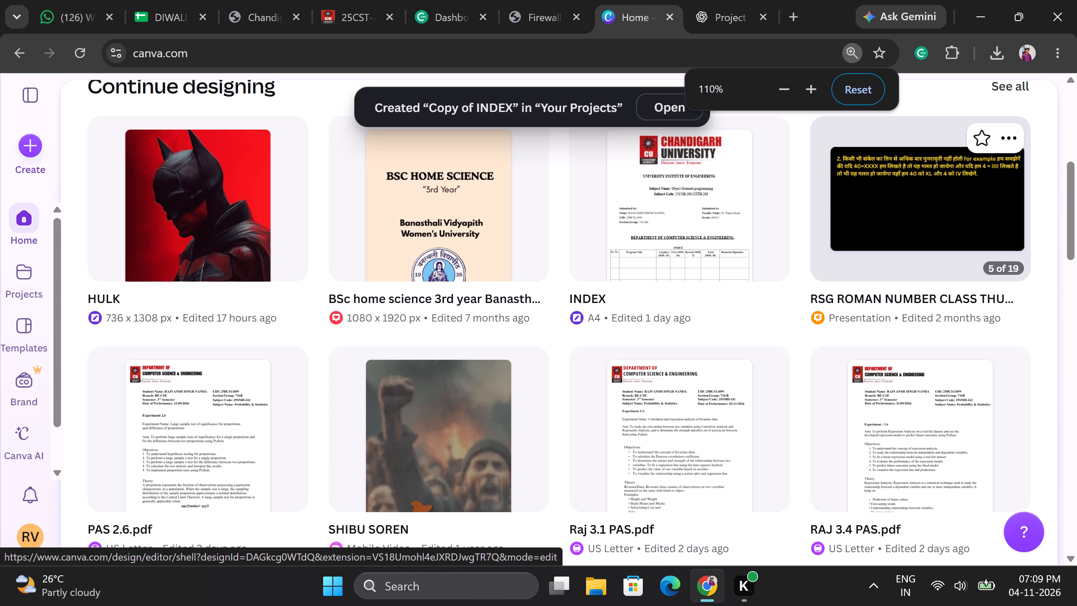
scroll(896, 280, "up", 1)
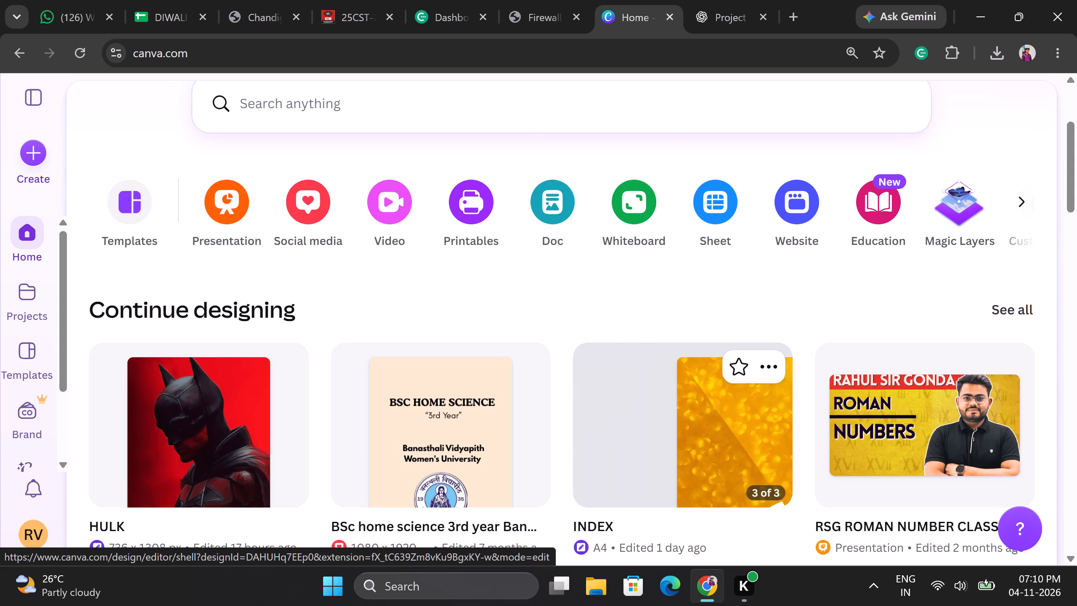
scroll(651, 385, "down", 1)
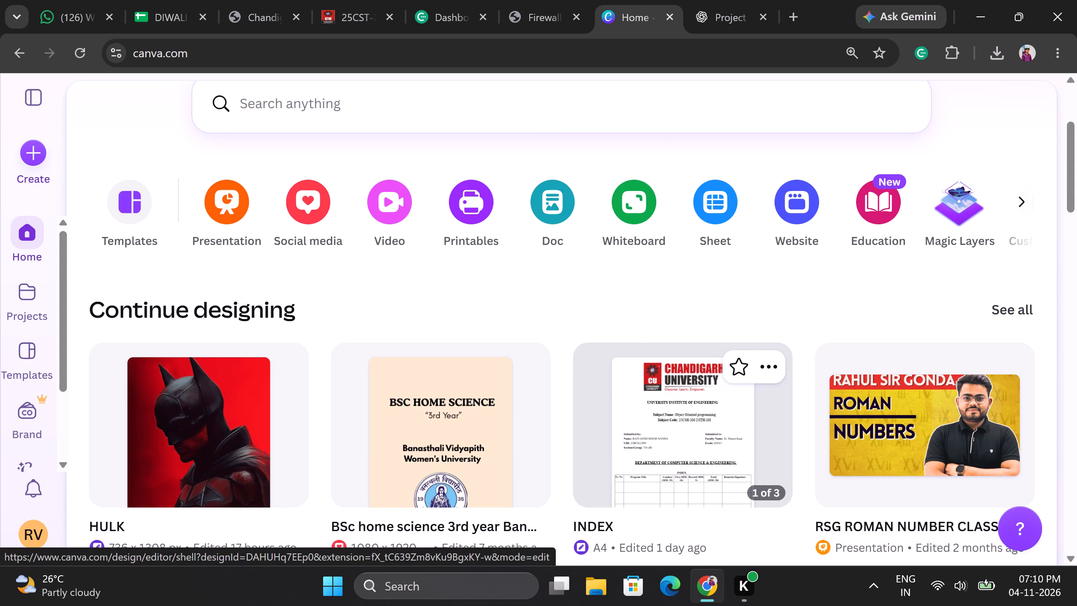
scroll(651, 385, "down", 2)
scroll(651, 385, "up", 1)
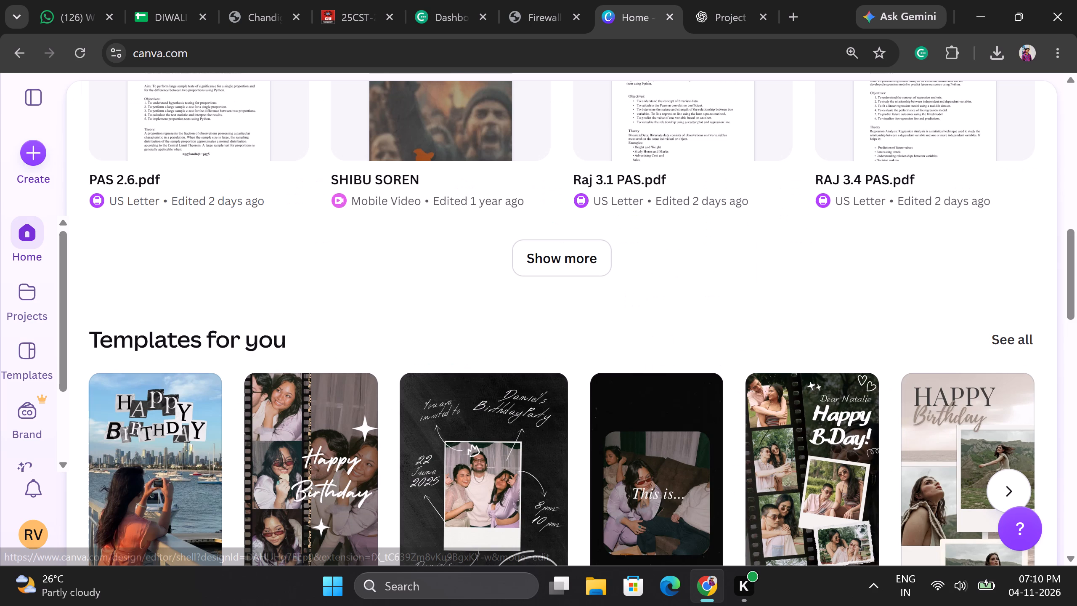
scroll(651, 385, "up", 1)
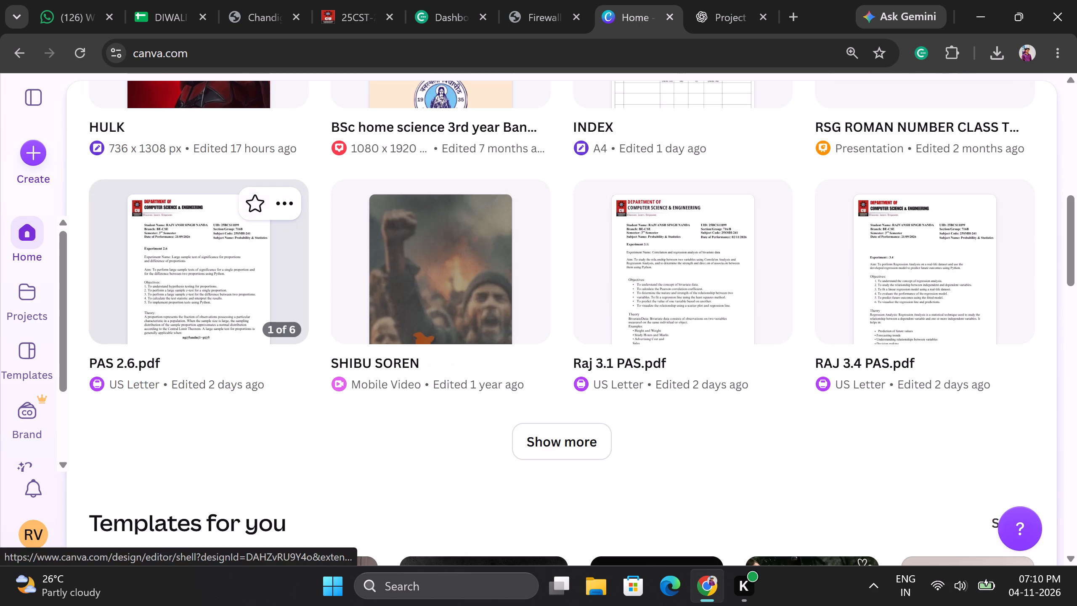
left_click(285, 202)
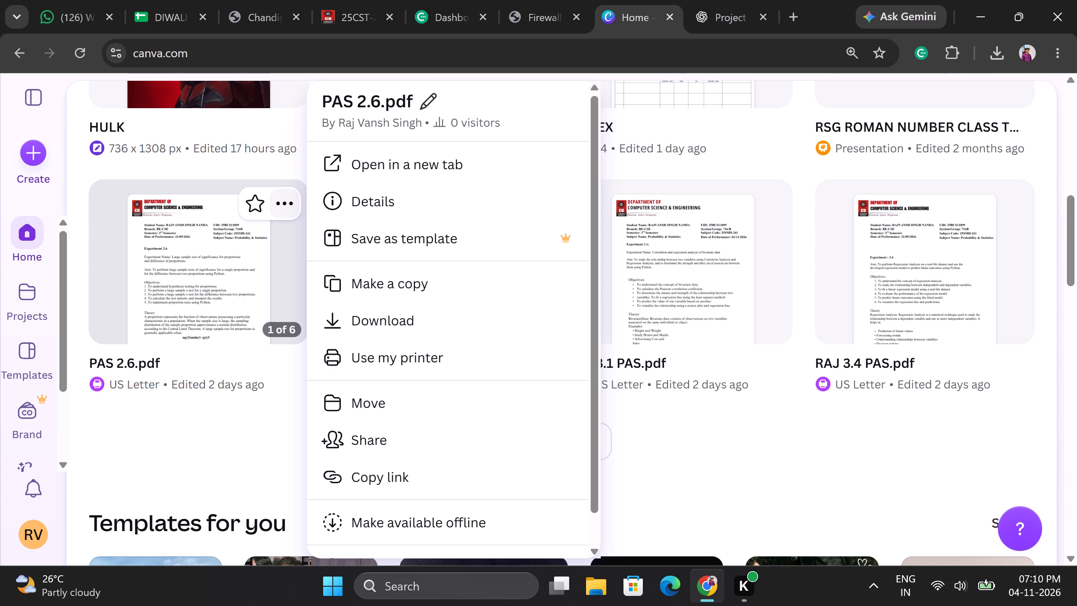
left_click(239, 265)
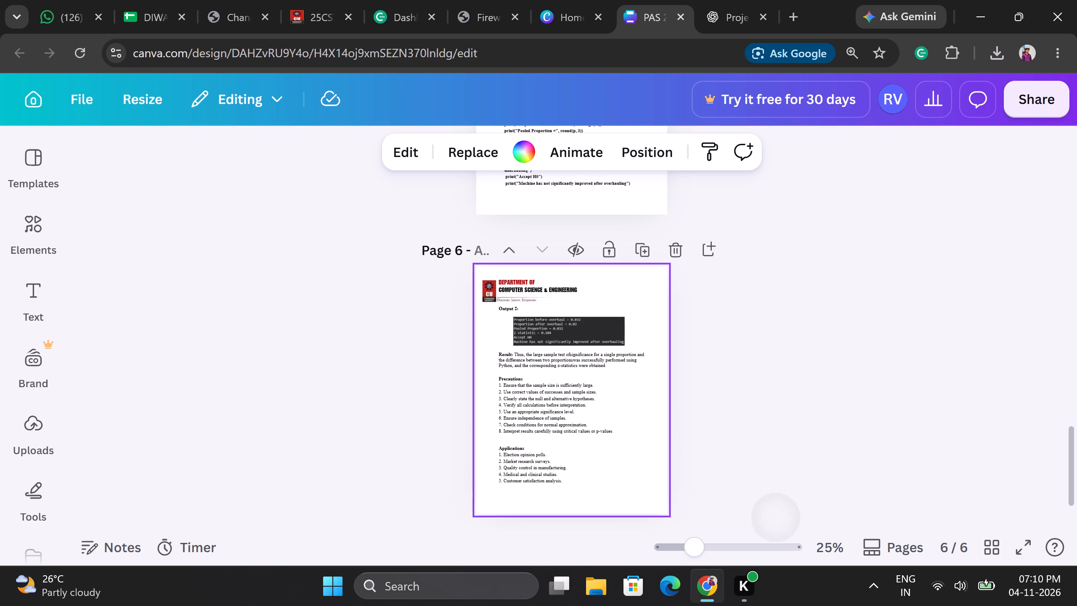
Delete all pages after the first and clear every element from the remaining page.
key("Delete")
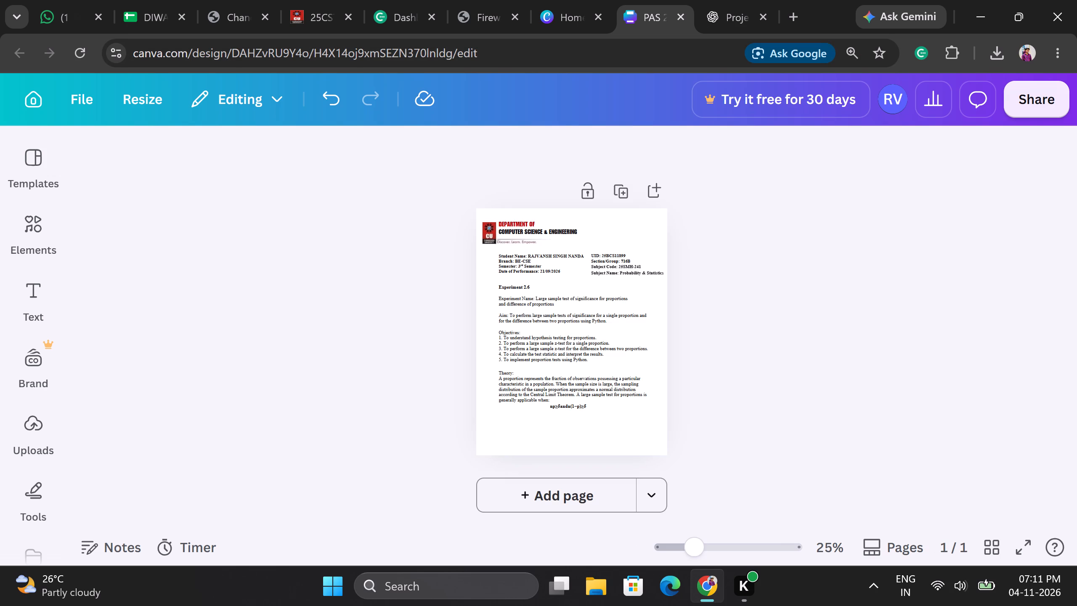
left_click_drag(714, 203, 660, 233)
left_click_drag(732, 199, 403, 463)
key("Delete")
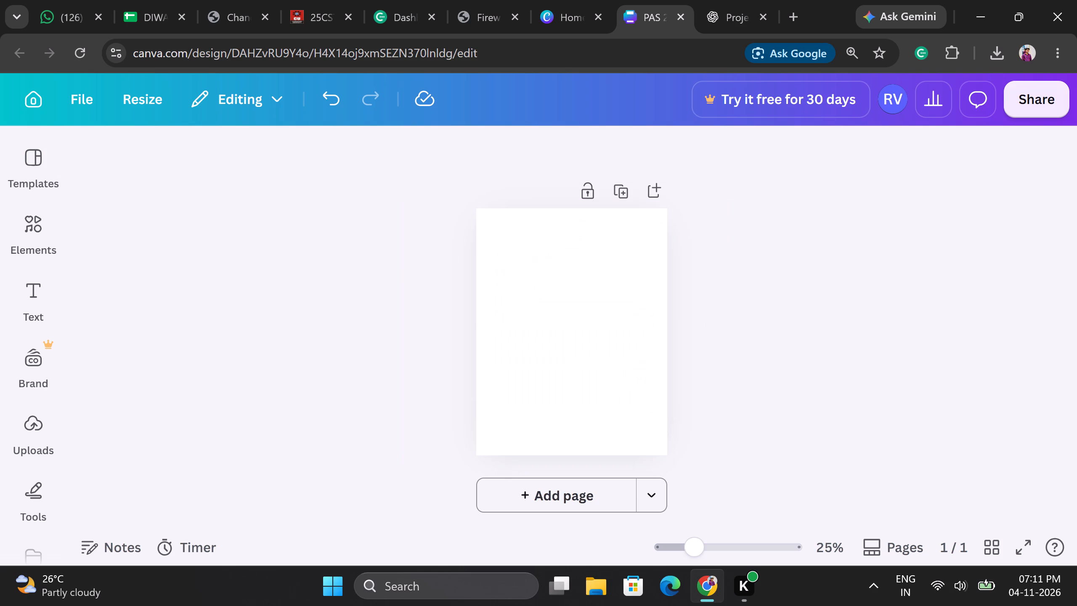
Add a second blank page to the design.
left_click(553, 409)
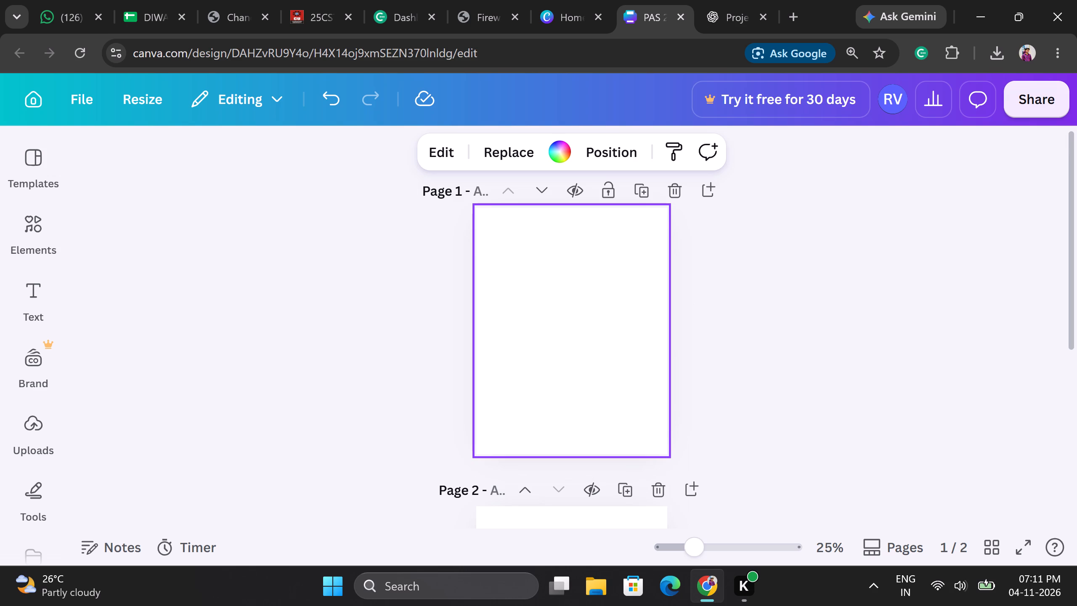
scroll(608, 290, "up", 1, "ctrl")
double_click(608, 290)
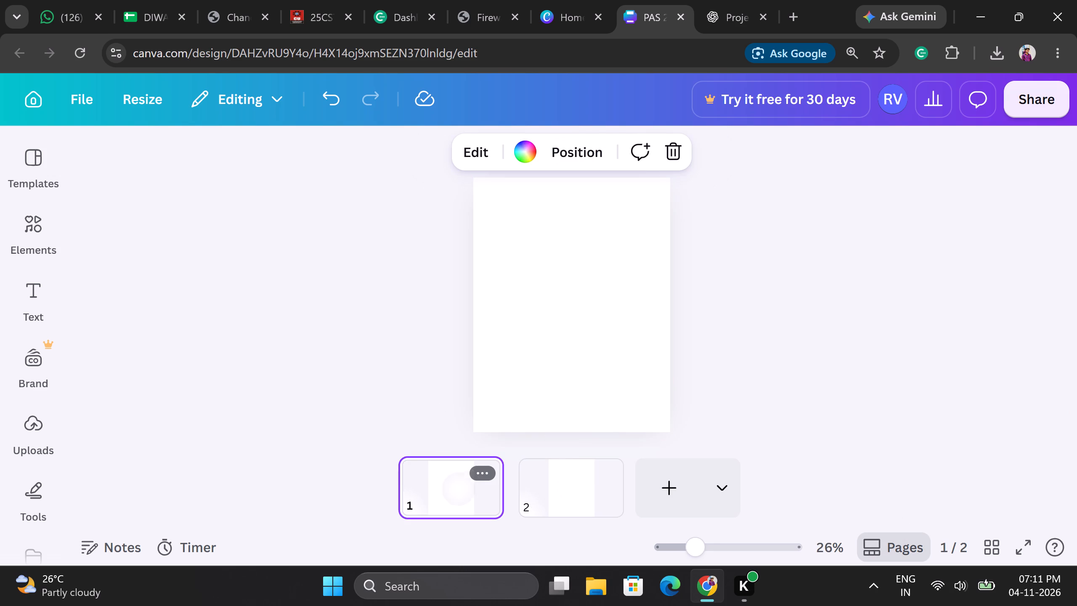
left_click(564, 236)
scroll(564, 236, "up", 1, "ctrl")
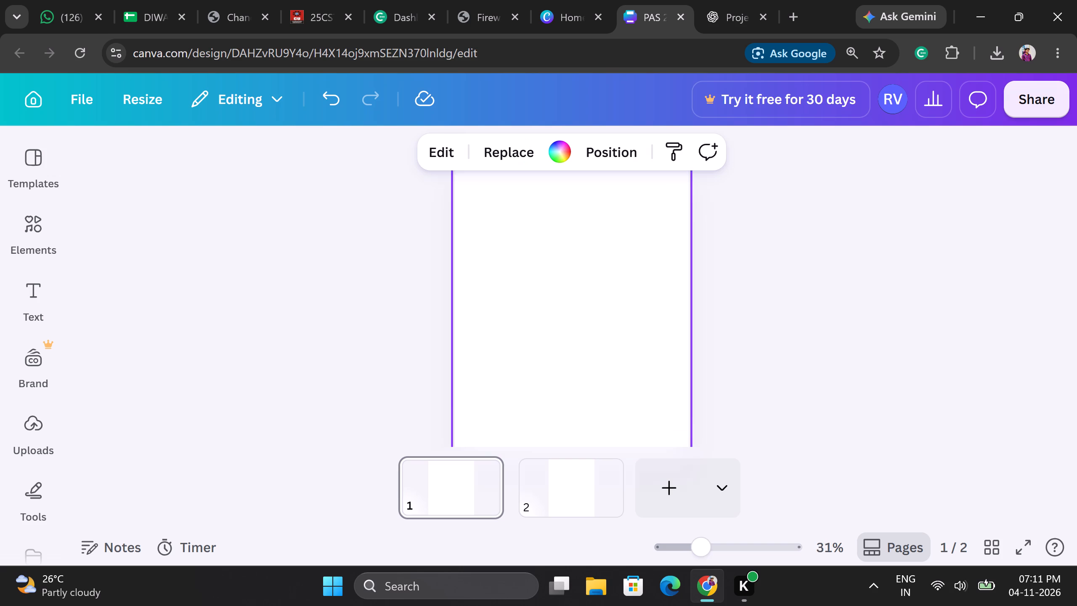
scroll(564, 236, "down", 1, "ctrl")
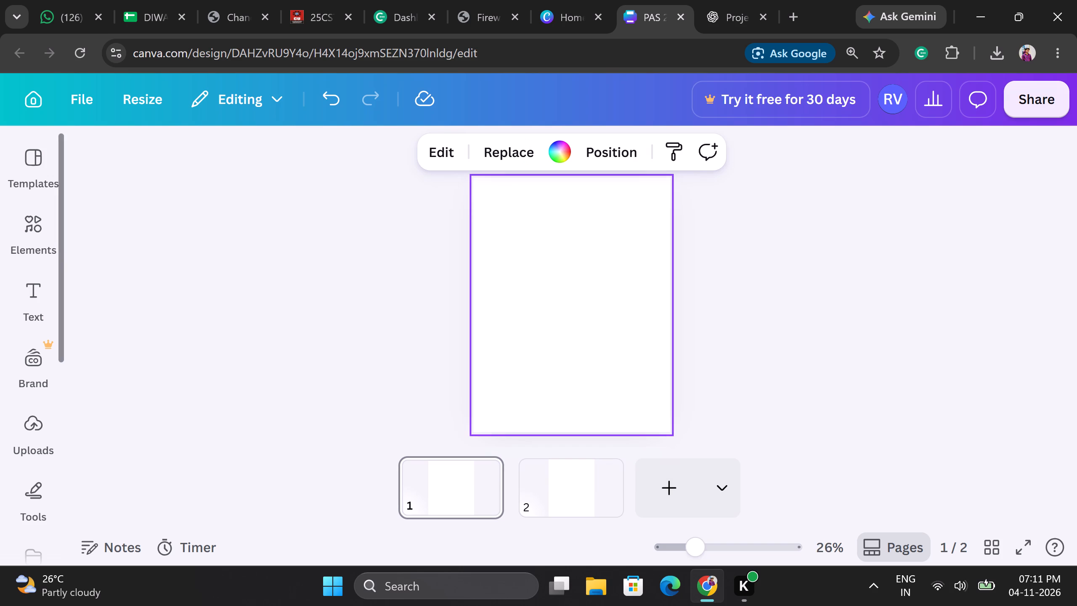
left_click(27, 301)
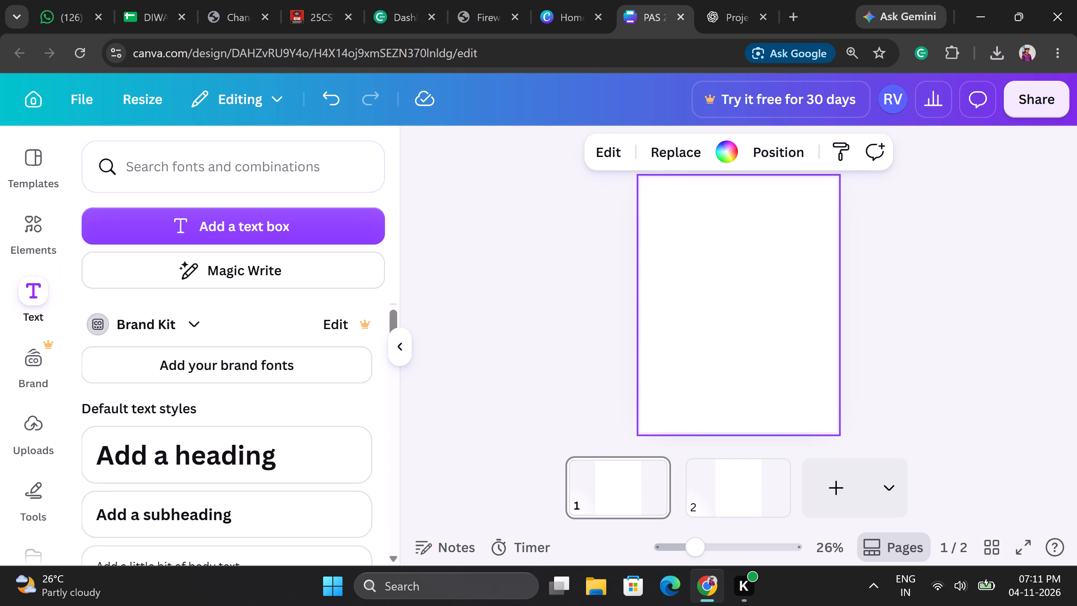
left_click(202, 511)
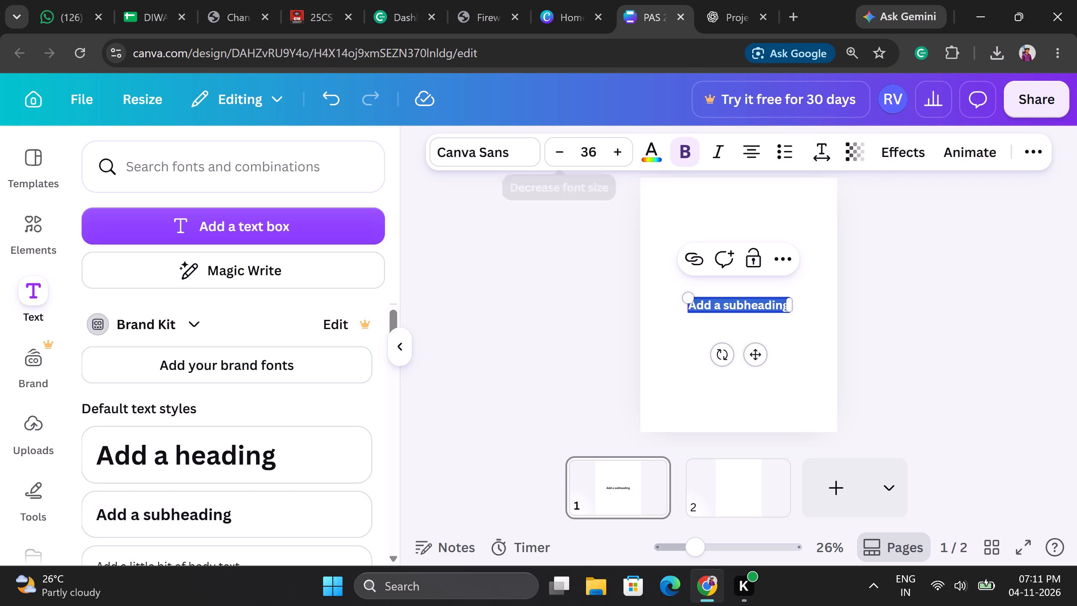
double_click(584, 153)
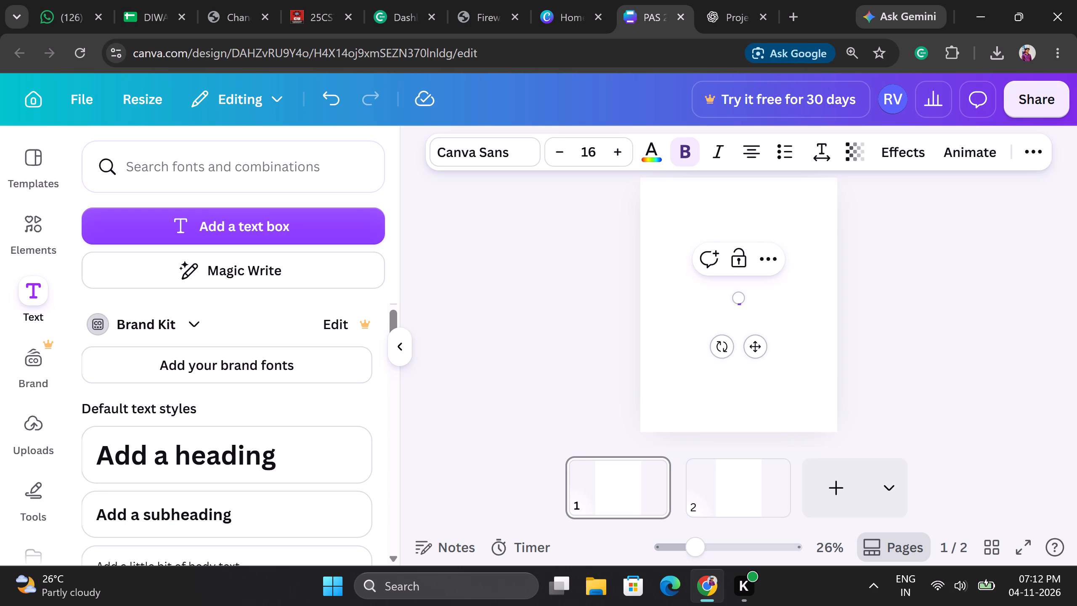
key("ctrl+v")
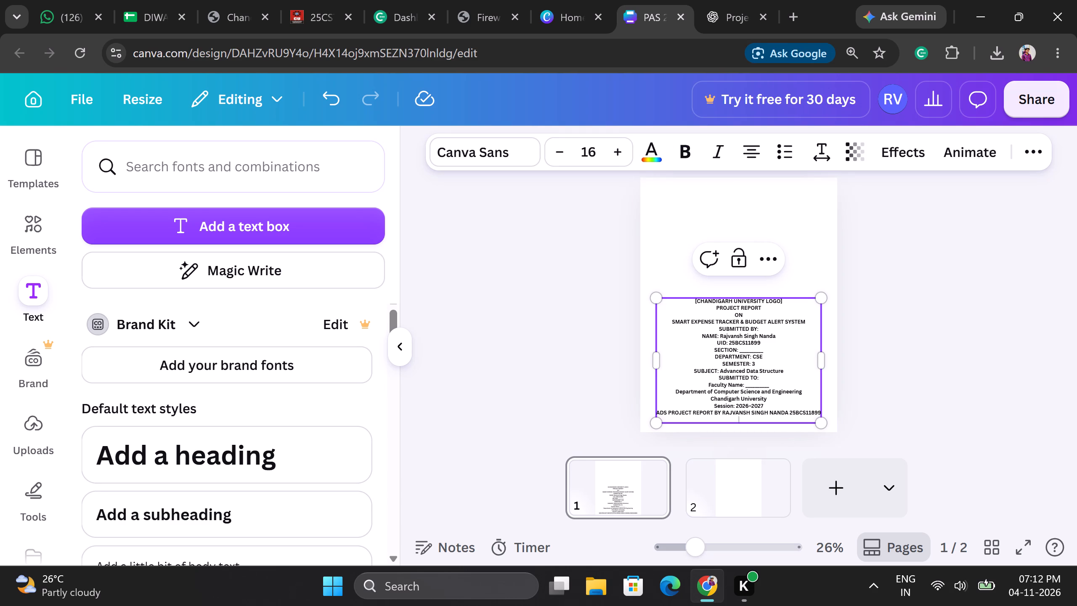
Replace the "[CHANDIGARH UNIVERSITY LOGO]" placeholder at the start of the pasted title text with a blank line.
left_click_drag(791, 301, 672, 295)
key("Return")
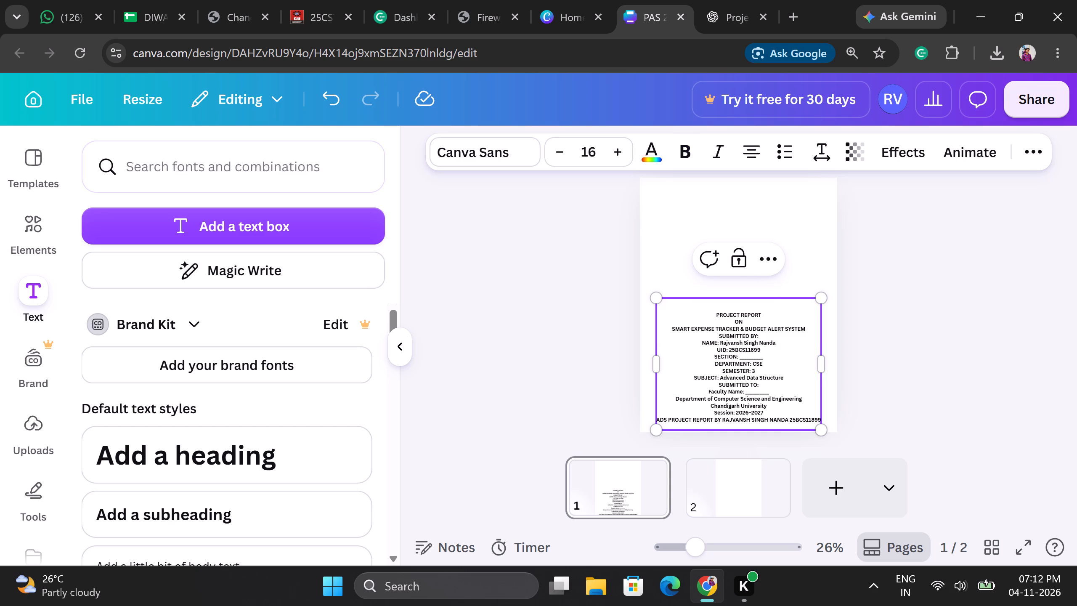
left_click(775, 311)
Copy the title page text from "SUBMITTED BY:" through the last line and delete it from the text box.
left_click(785, 336)
left_click(811, 329)
left_click_drag(718, 336, 837, 430)
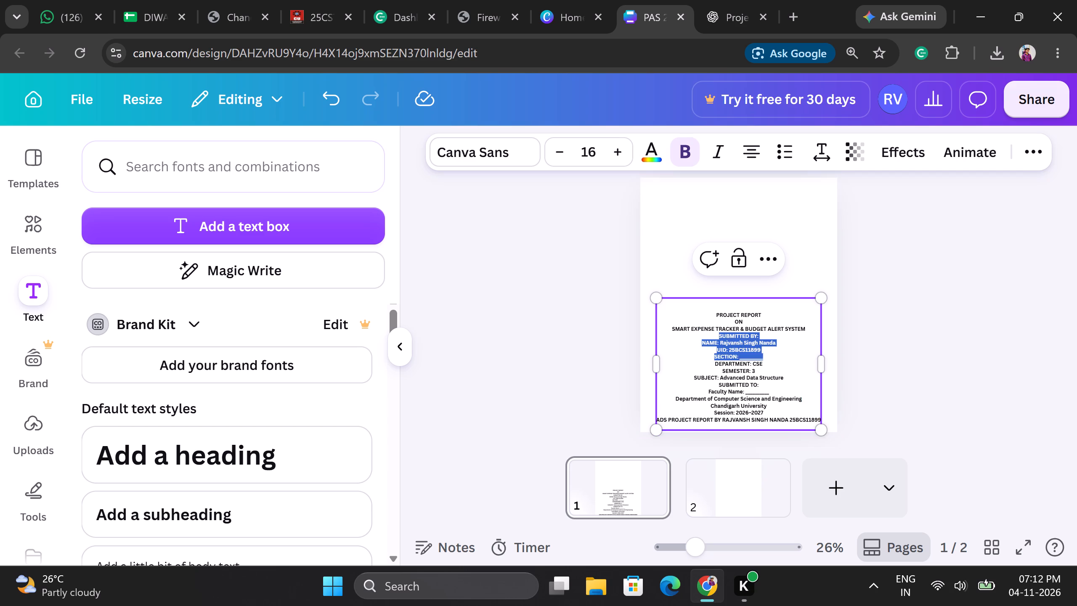
left_click_drag(837, 430, 818, 423)
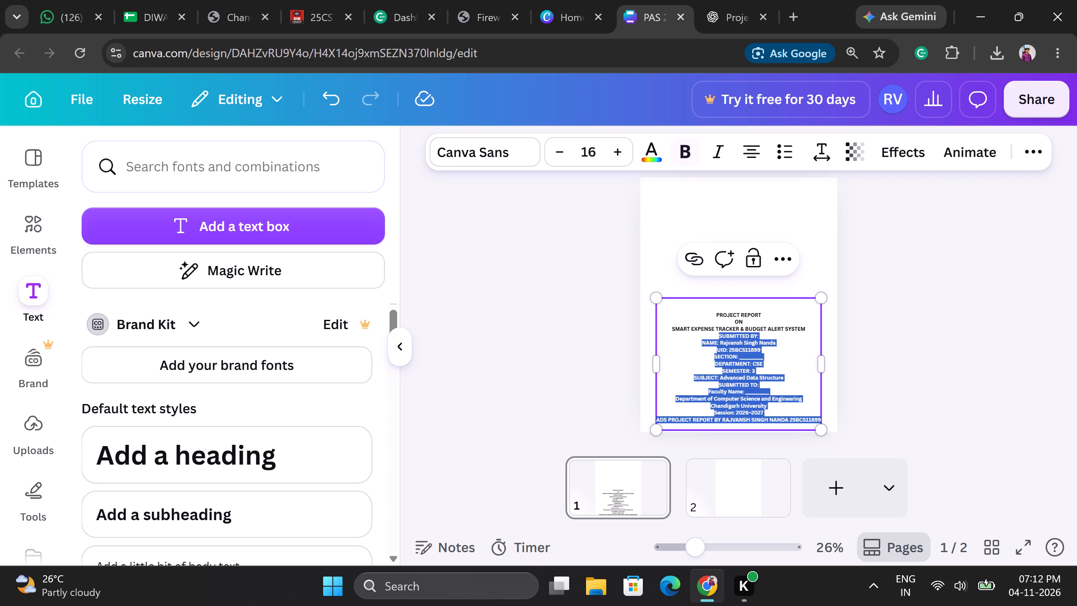
key("ctrl+c")
key("ctrl+c")
key("BackSpace")
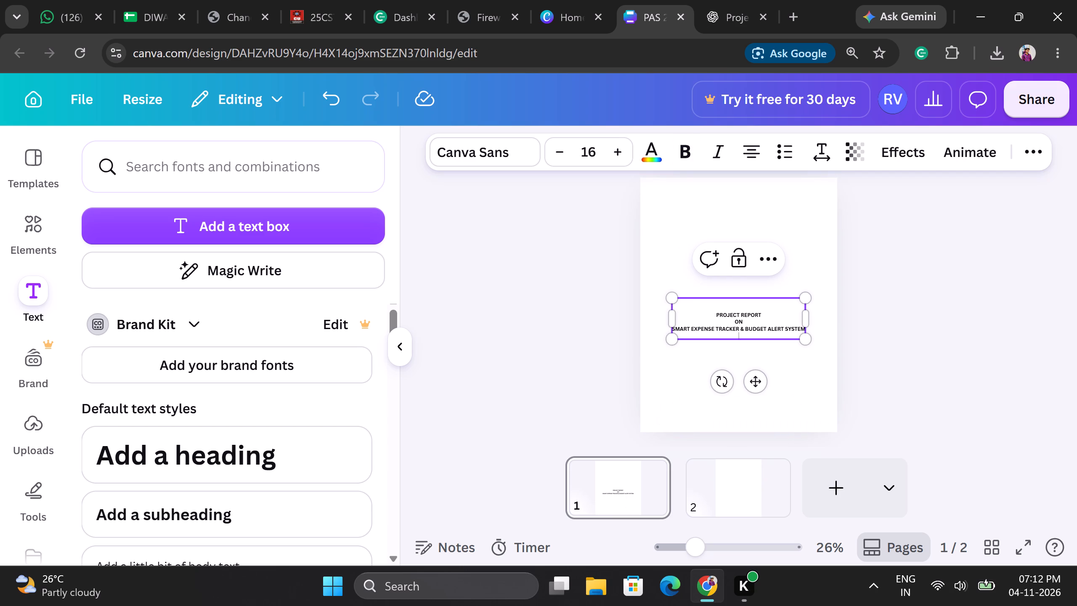
Join "ON" to the line above so the first title line reads "PROJECT REPORT ON".
left_click(735, 319)
key("BackSpace")
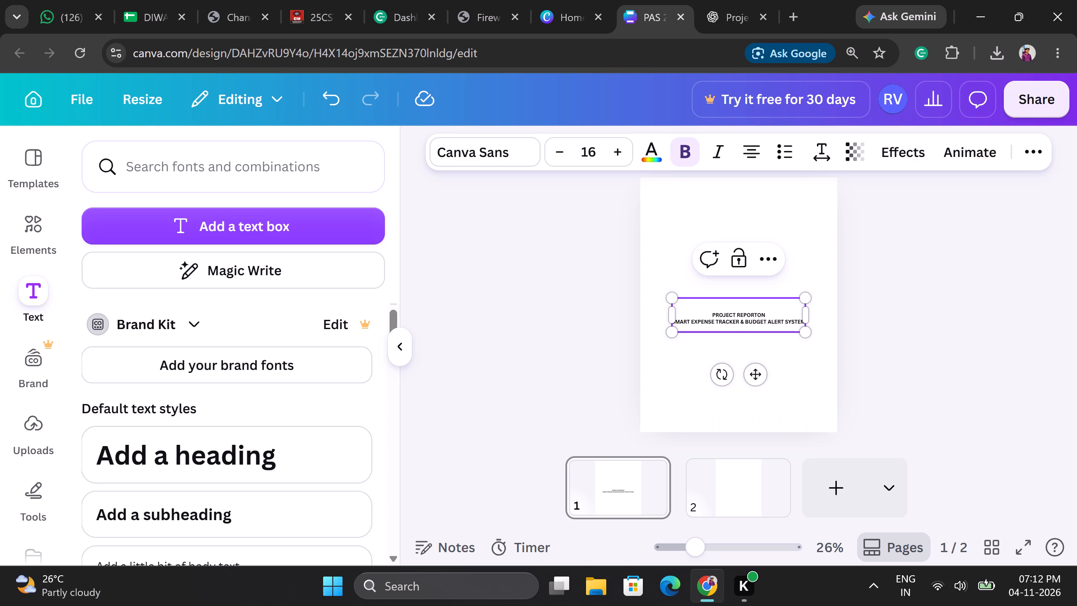
key("space")
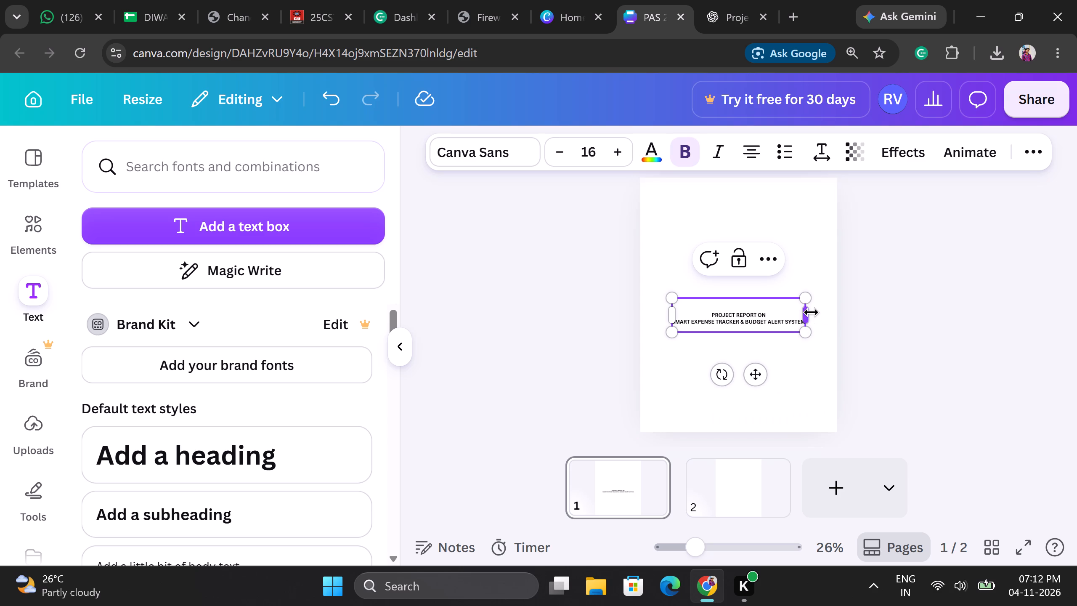
left_click(811, 312)
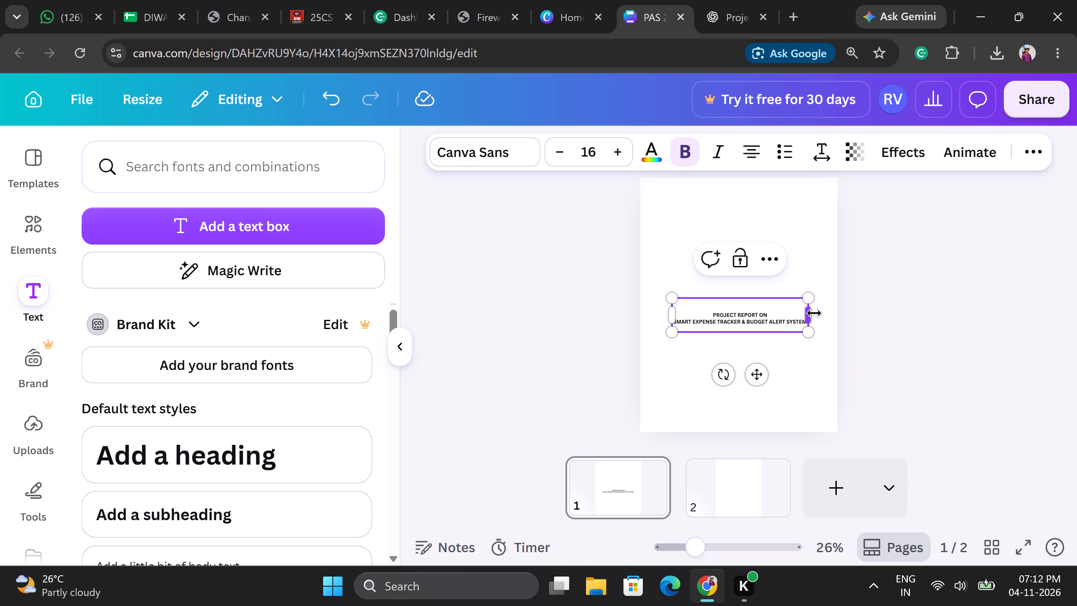
key("ctrl+z")
left_click(891, 327)
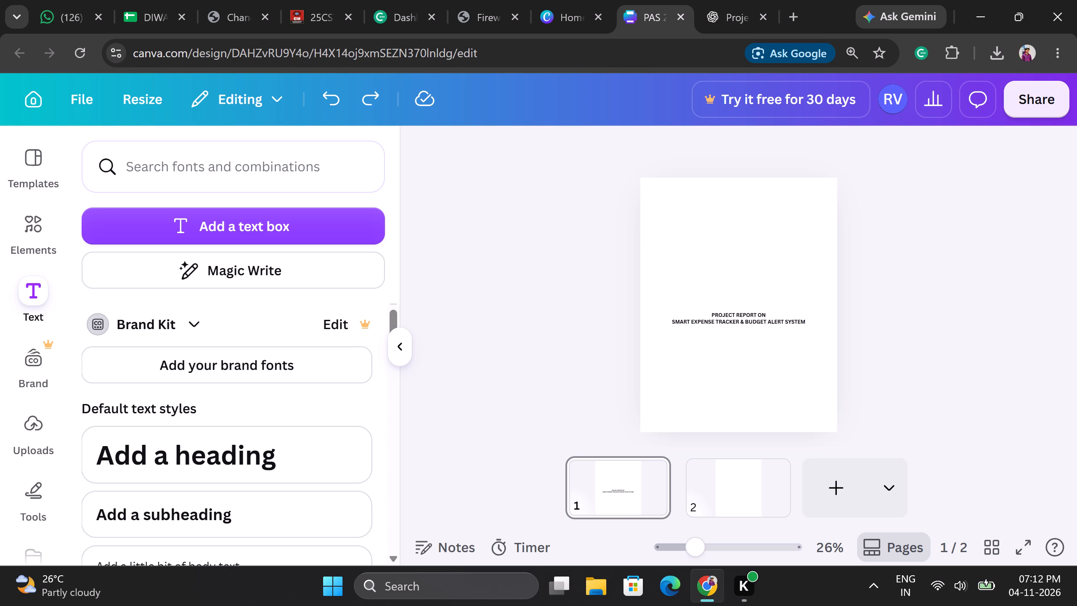
Move the title text box slightly up to the vertical middle of page 1, keeping it horizontally centred.
left_click_drag(737, 321, 743, 309)
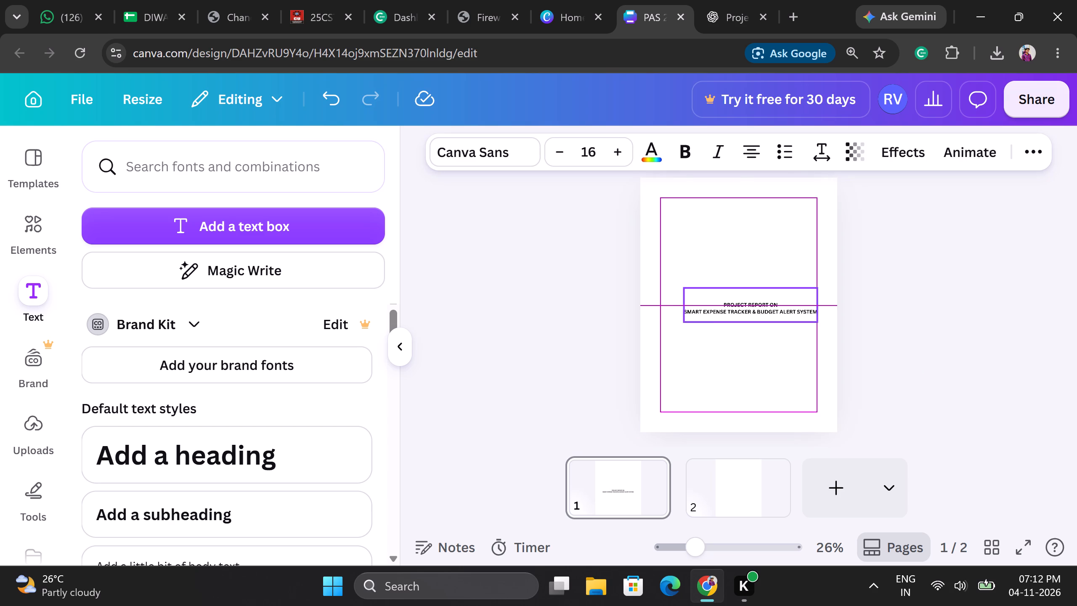
left_click_drag(743, 309, 741, 310)
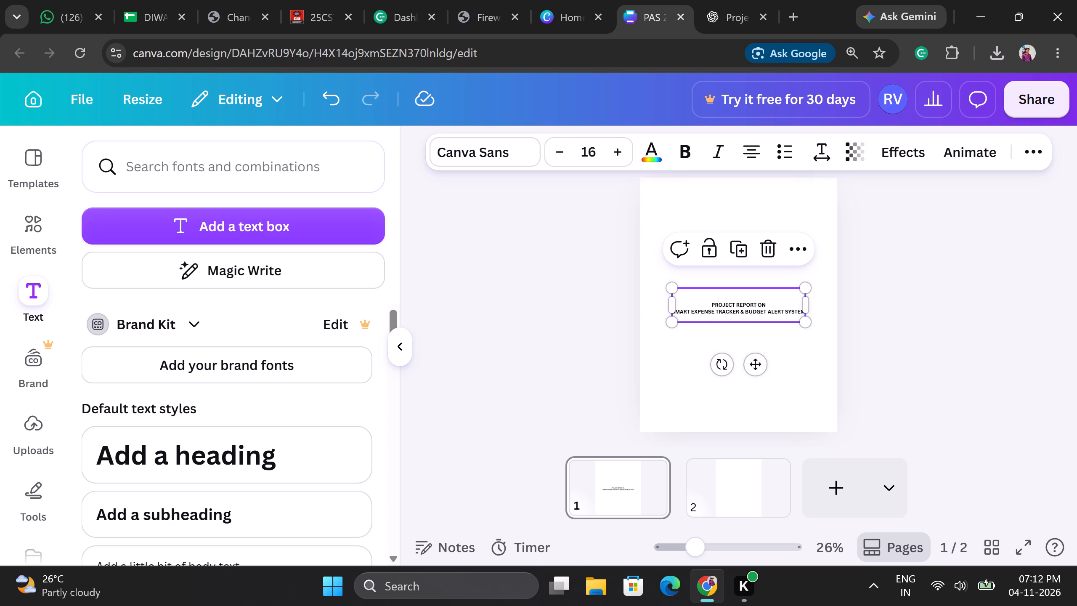
Try Times New Roman MT on the title text box and set its font to Lora.
left_click(513, 149)
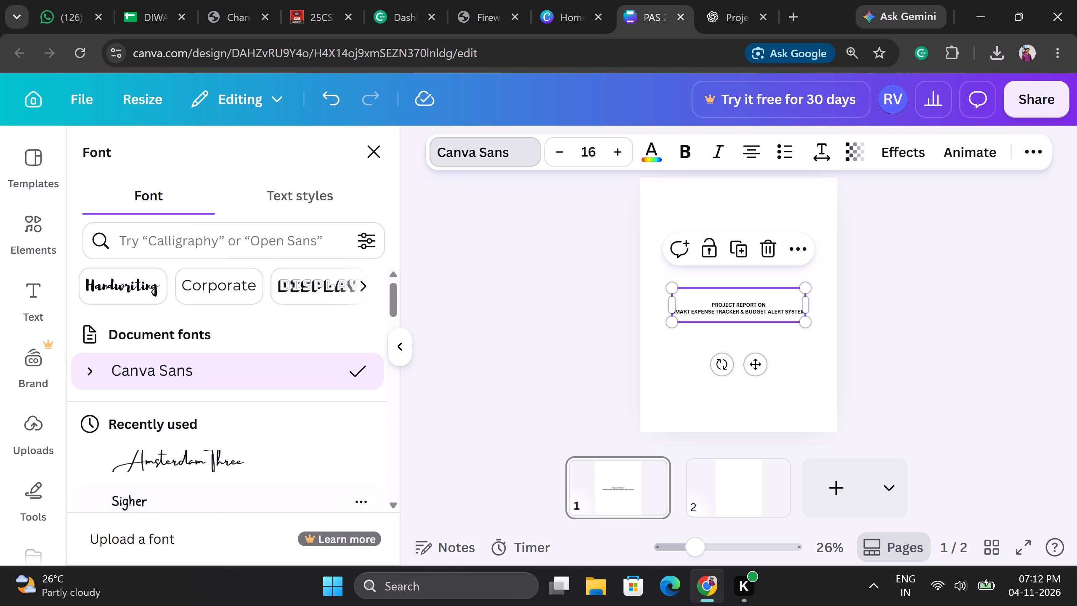
scroll(178, 434, "down", 1)
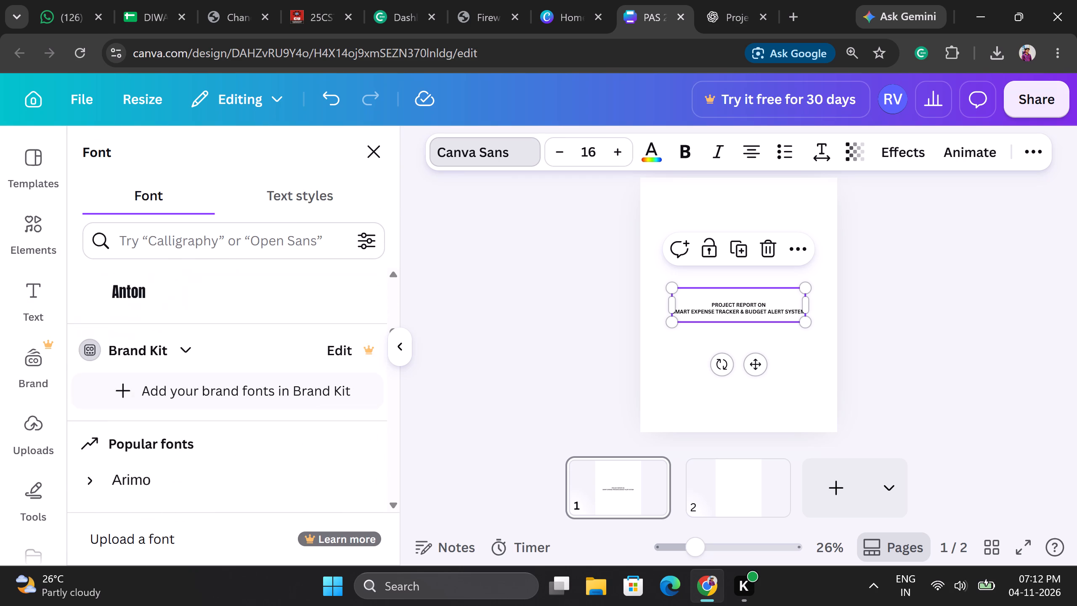
scroll(178, 434, "down", 2)
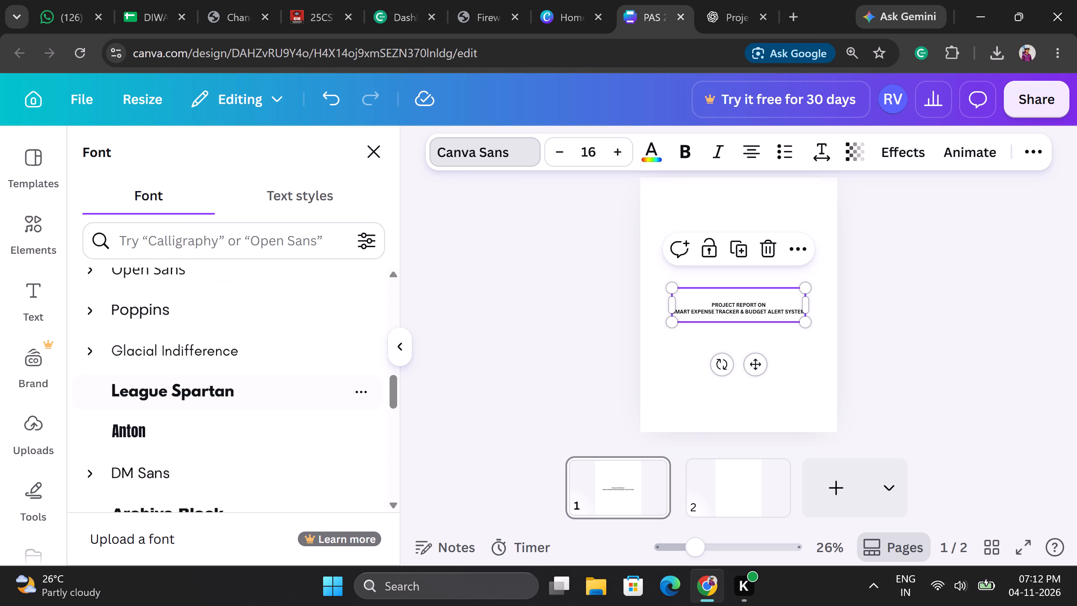
scroll(178, 434, "down", 3)
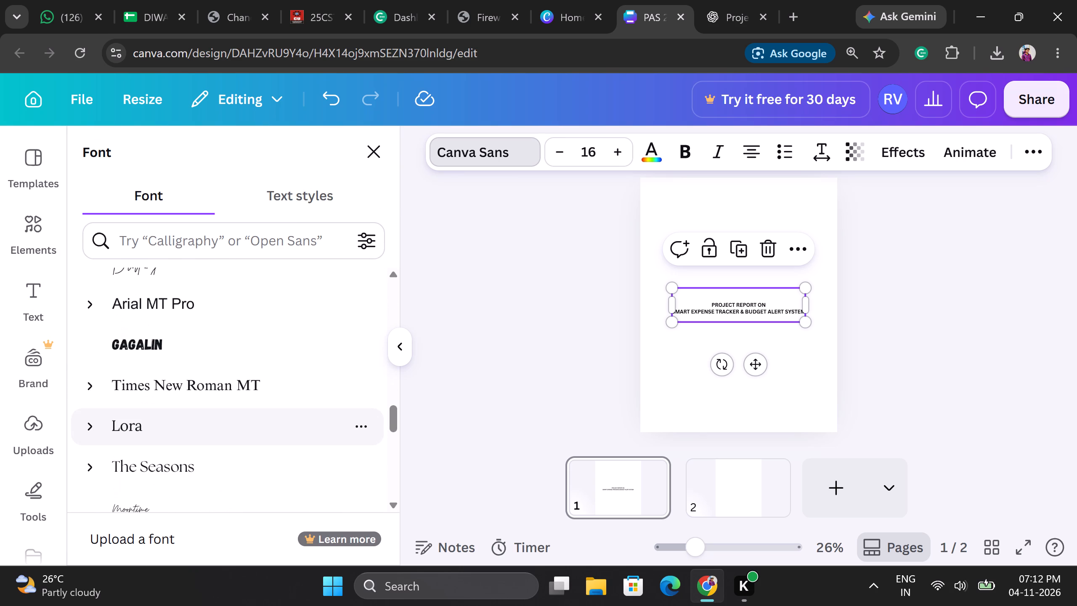
left_click(202, 384)
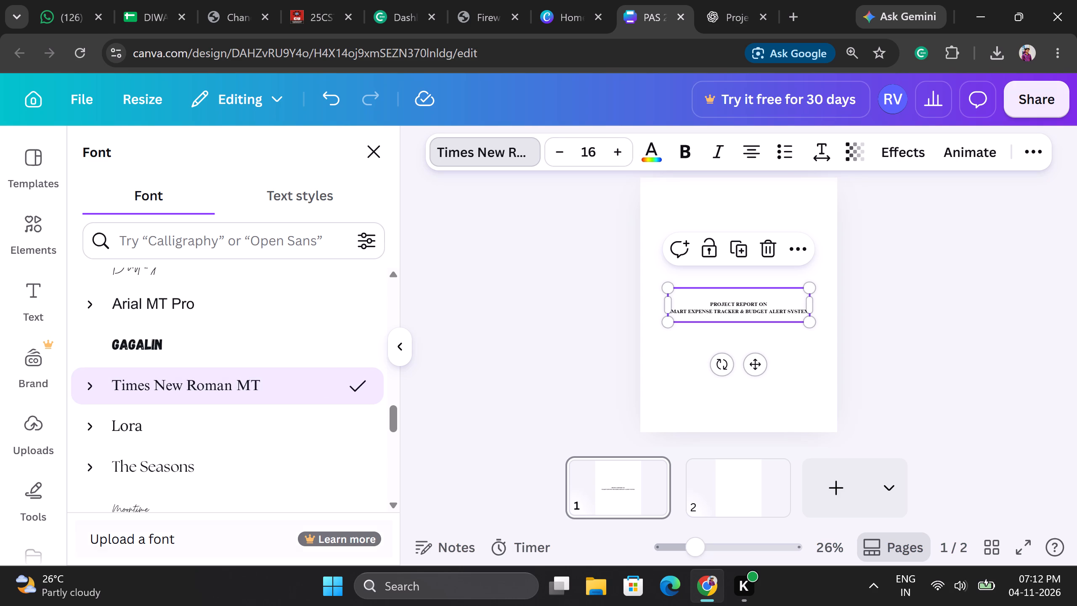
left_click(211, 436)
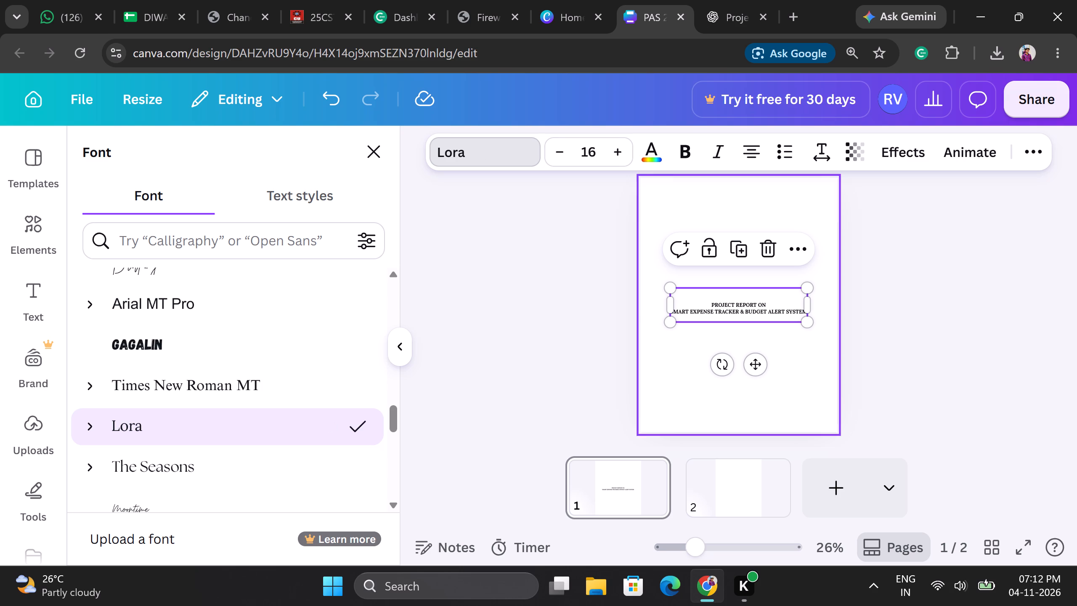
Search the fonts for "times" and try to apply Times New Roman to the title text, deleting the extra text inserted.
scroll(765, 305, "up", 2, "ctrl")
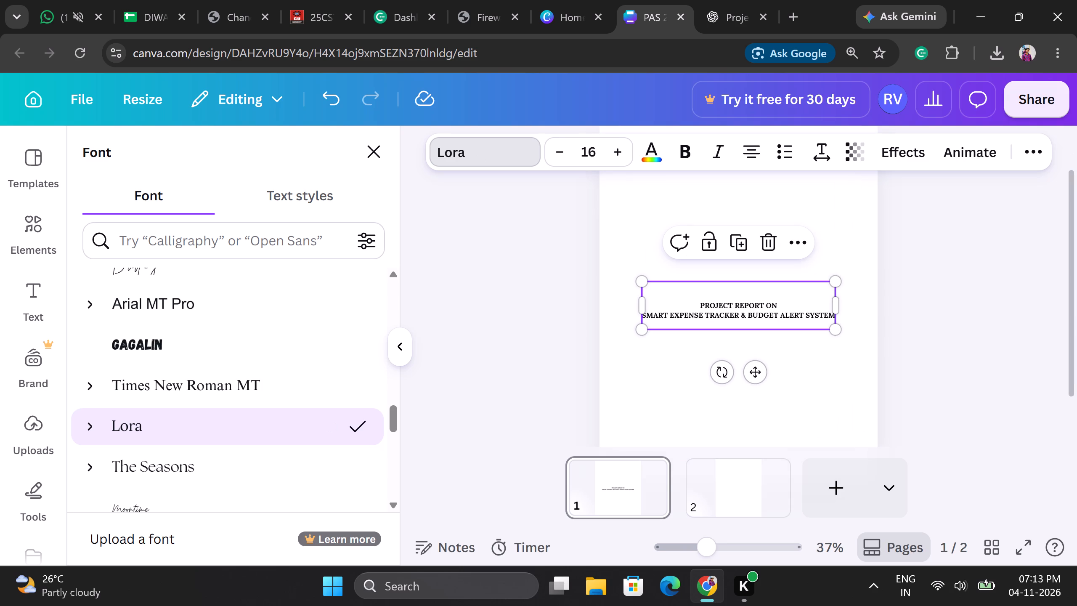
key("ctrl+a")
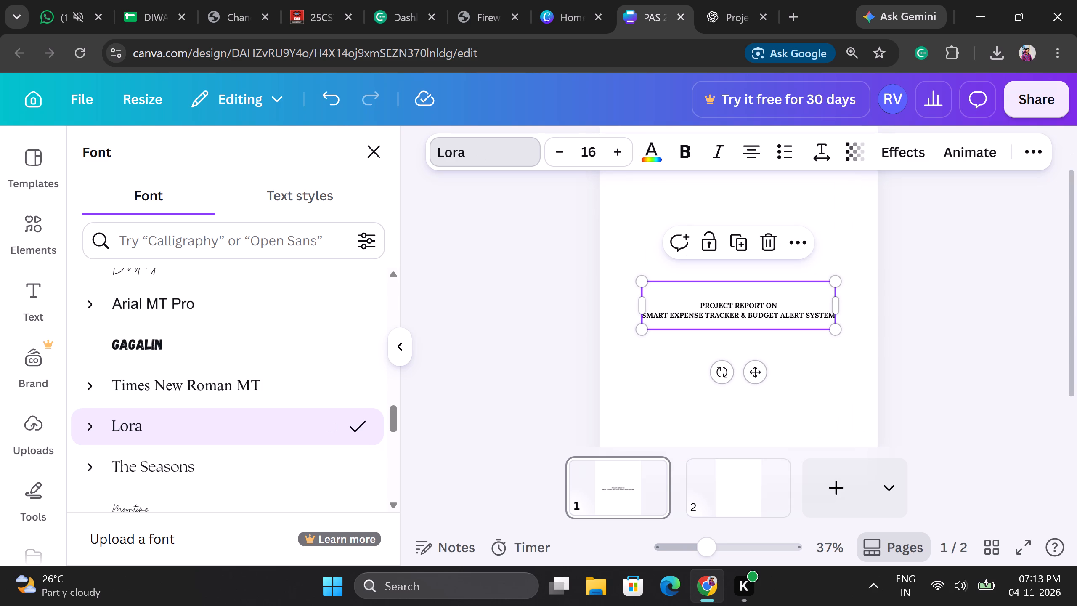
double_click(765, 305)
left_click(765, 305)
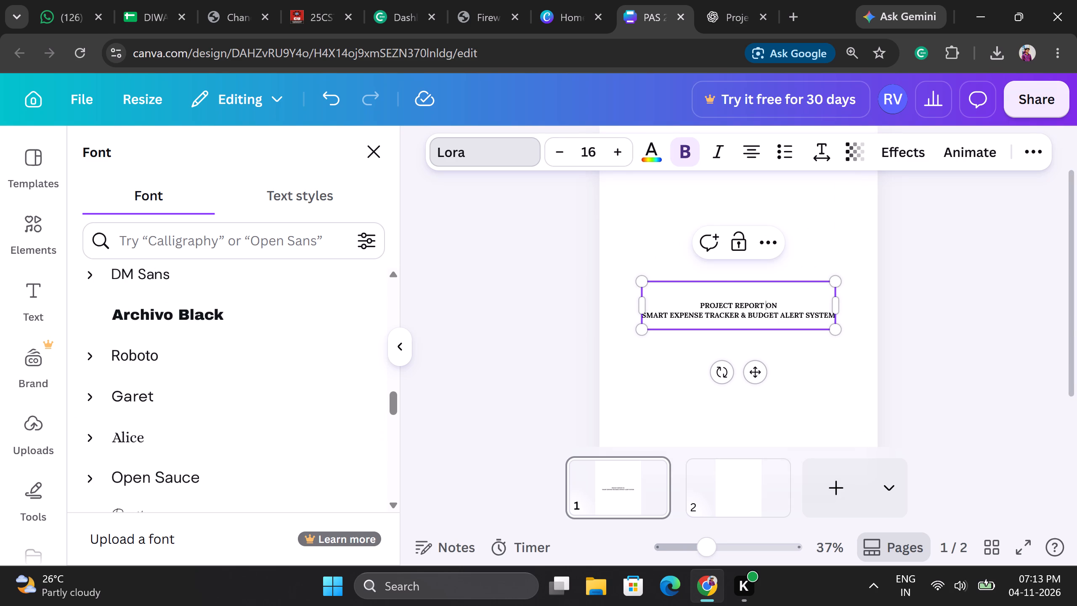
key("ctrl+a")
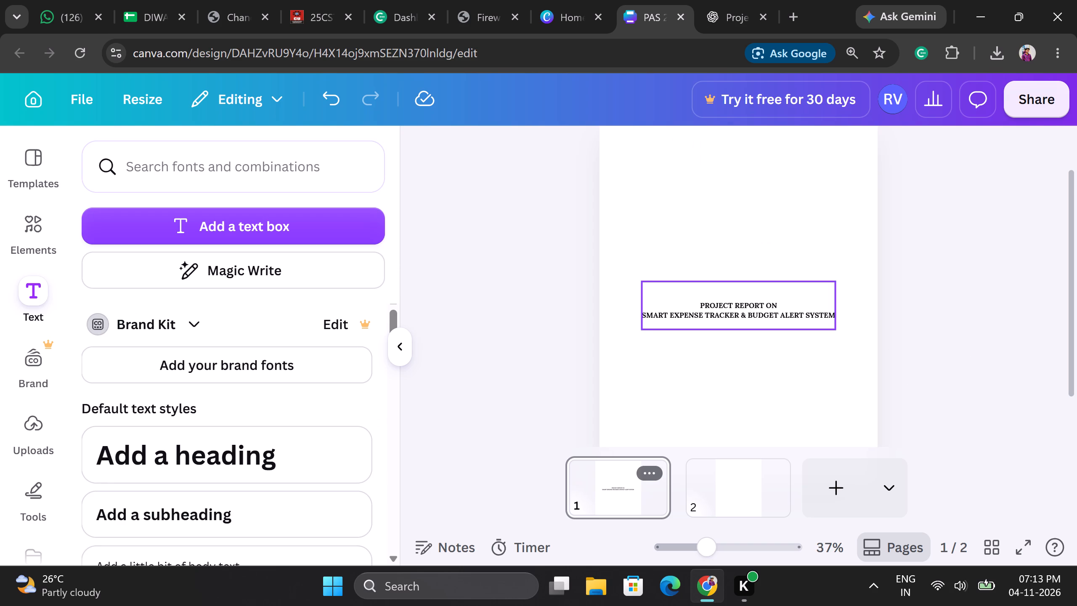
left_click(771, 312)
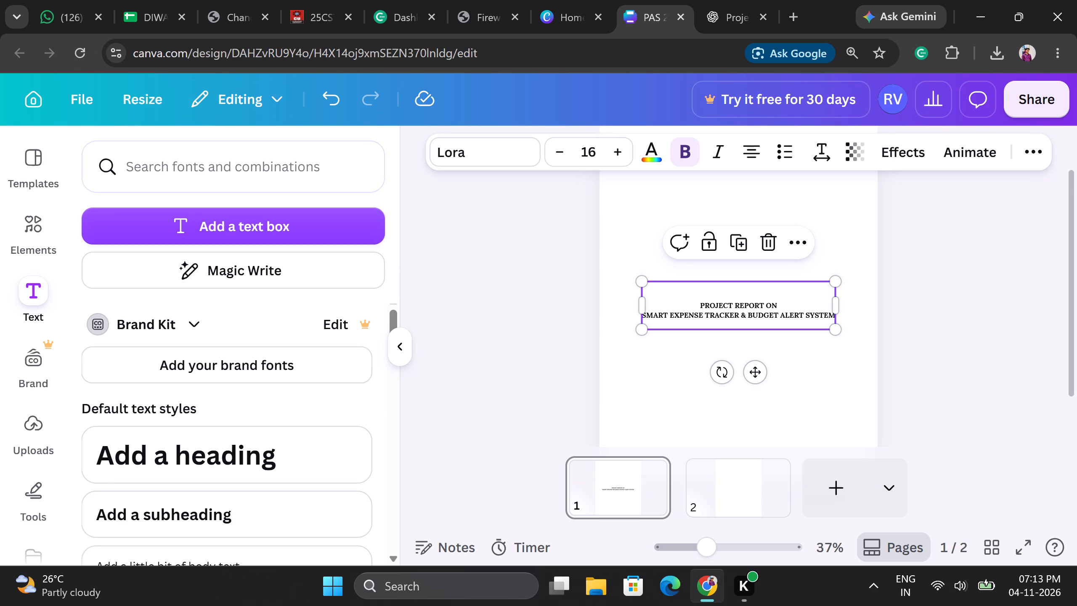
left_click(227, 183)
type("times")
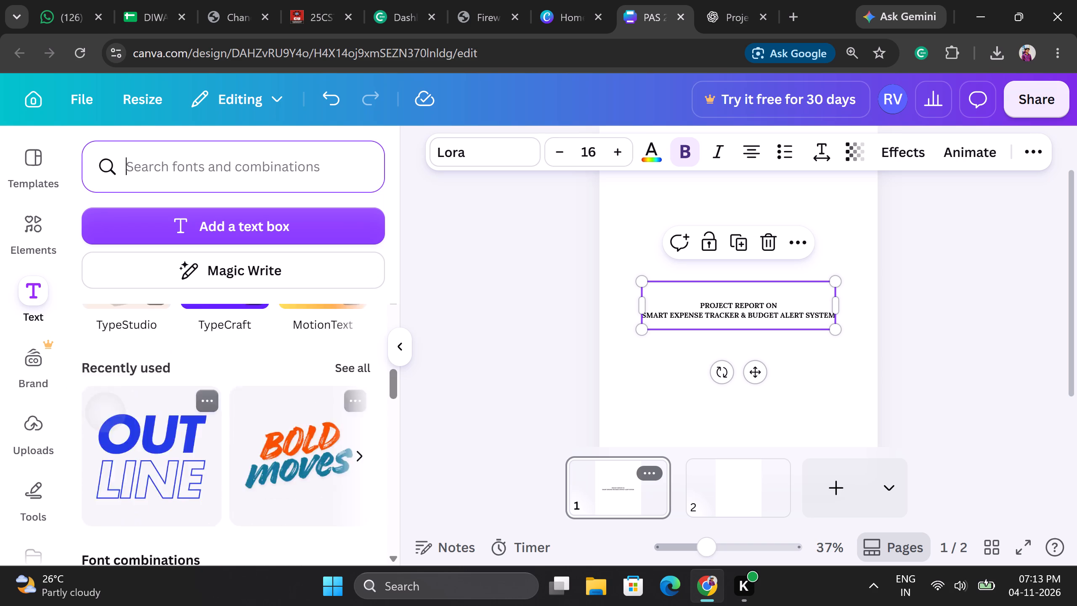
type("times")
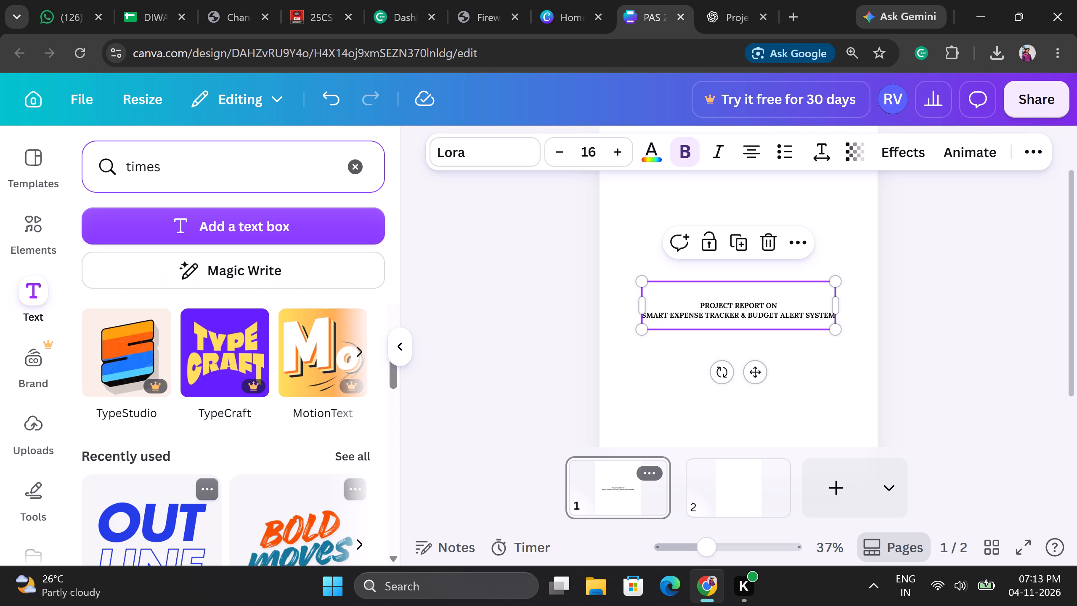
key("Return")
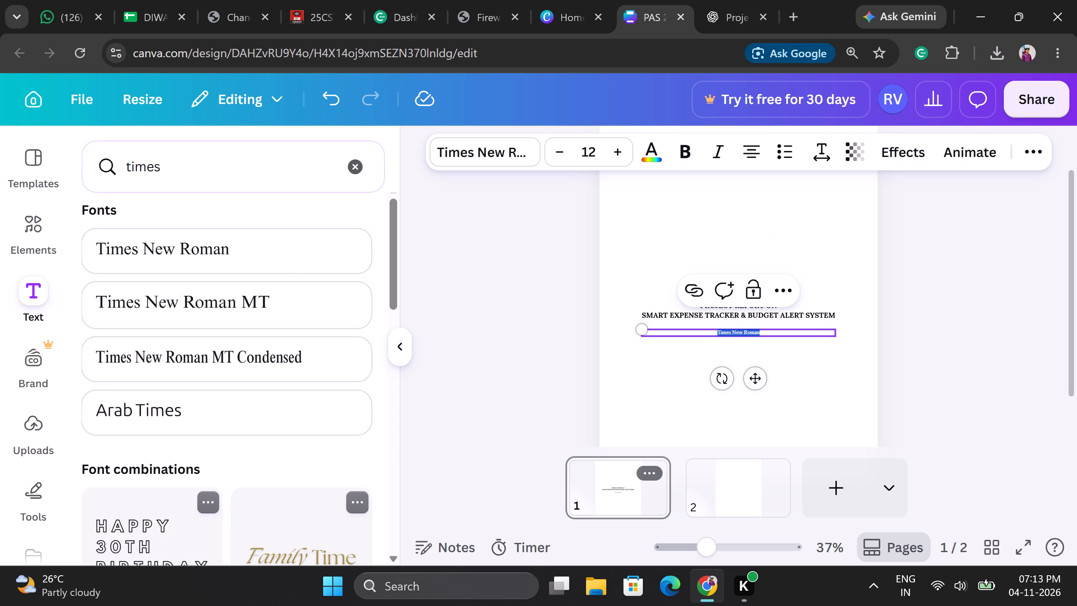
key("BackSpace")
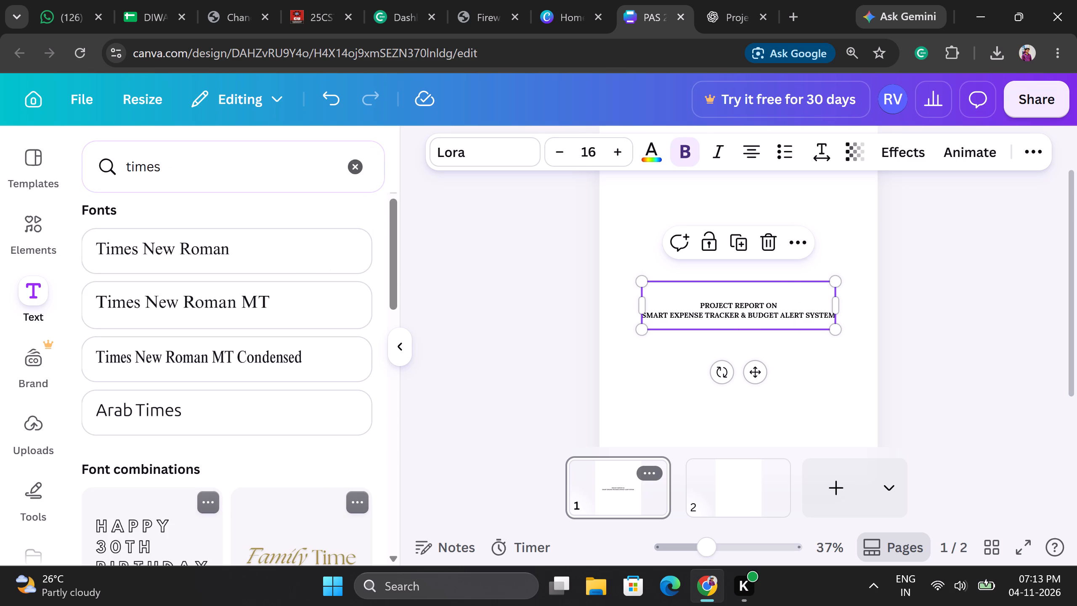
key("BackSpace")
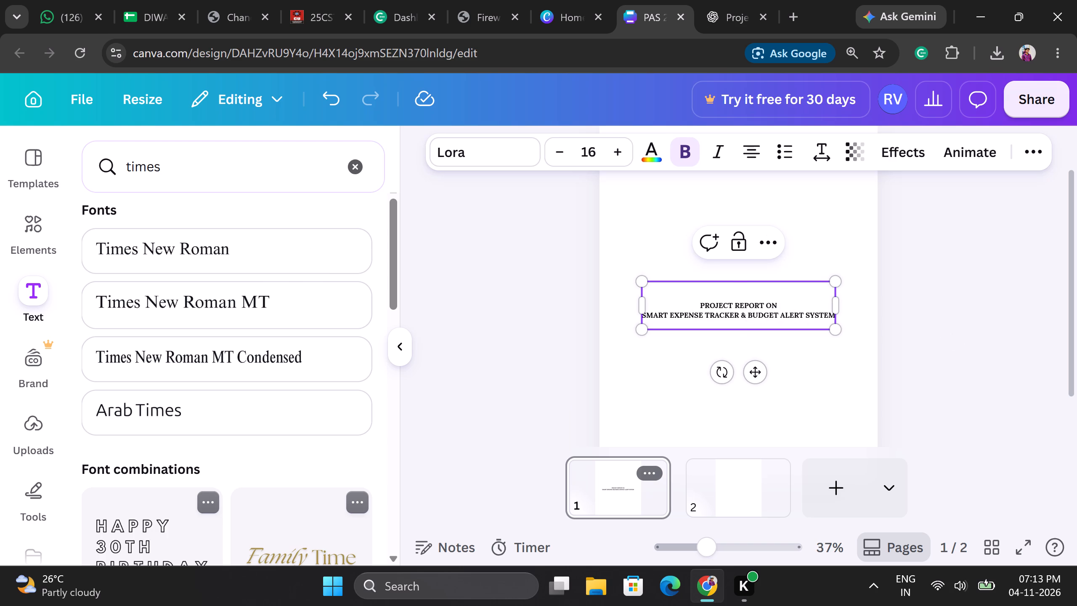
Delete the blank lines above "PROJECT REPORT ON" in the title text box.
key("ctrl+a")
key("BackSpace")
key("BackSpace")
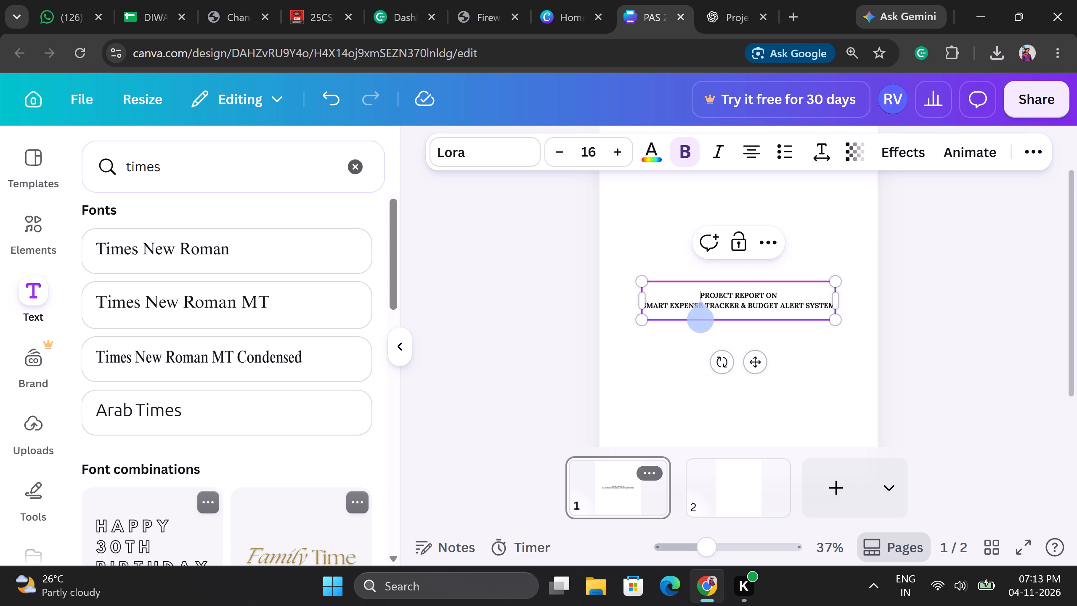
key("backslash")
key("BackSpace")
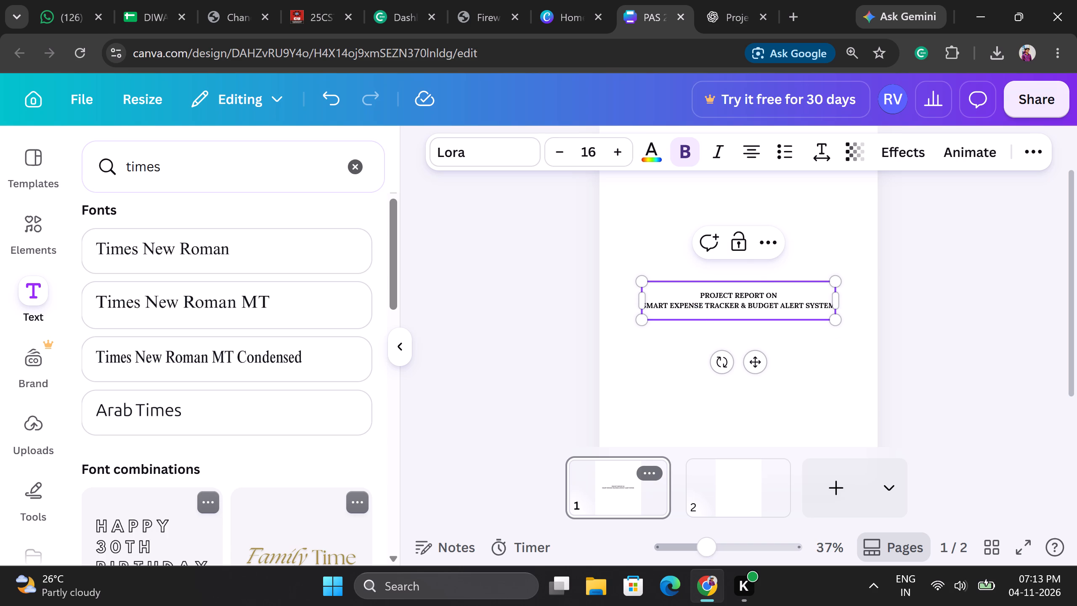
key("BackSpace")
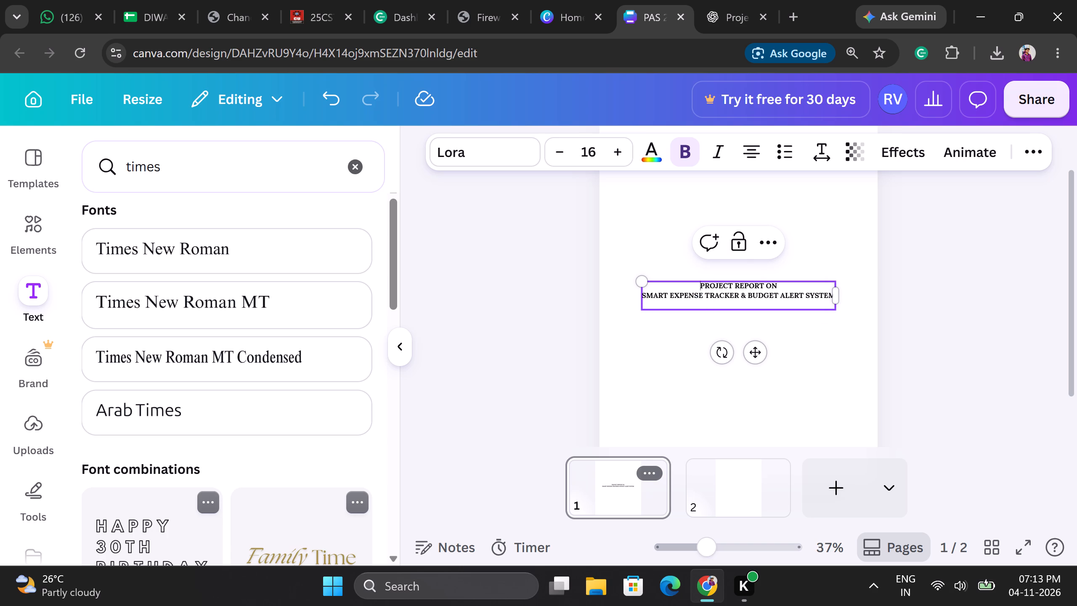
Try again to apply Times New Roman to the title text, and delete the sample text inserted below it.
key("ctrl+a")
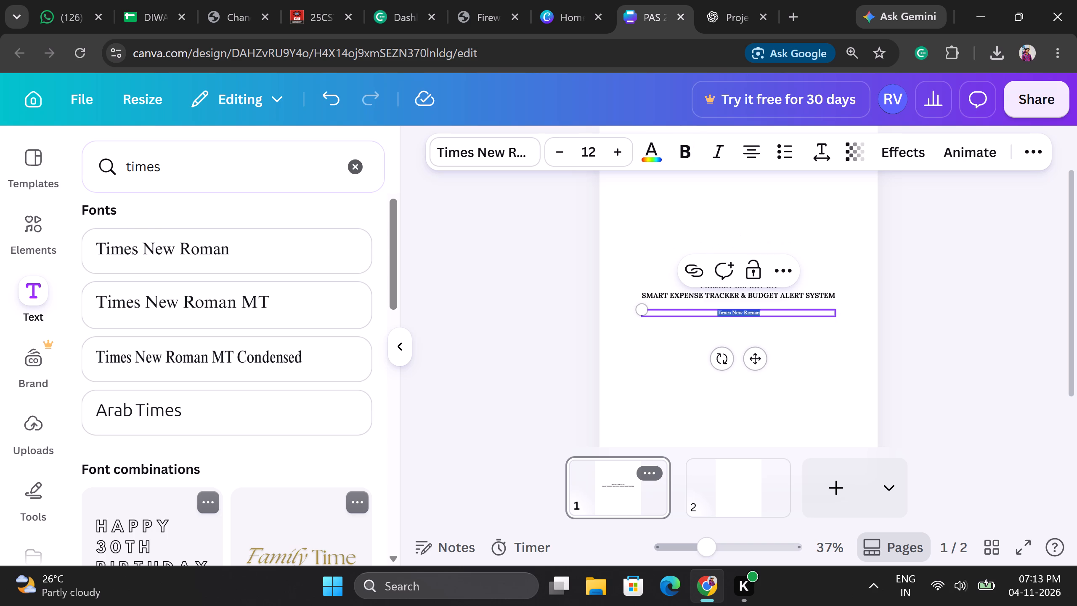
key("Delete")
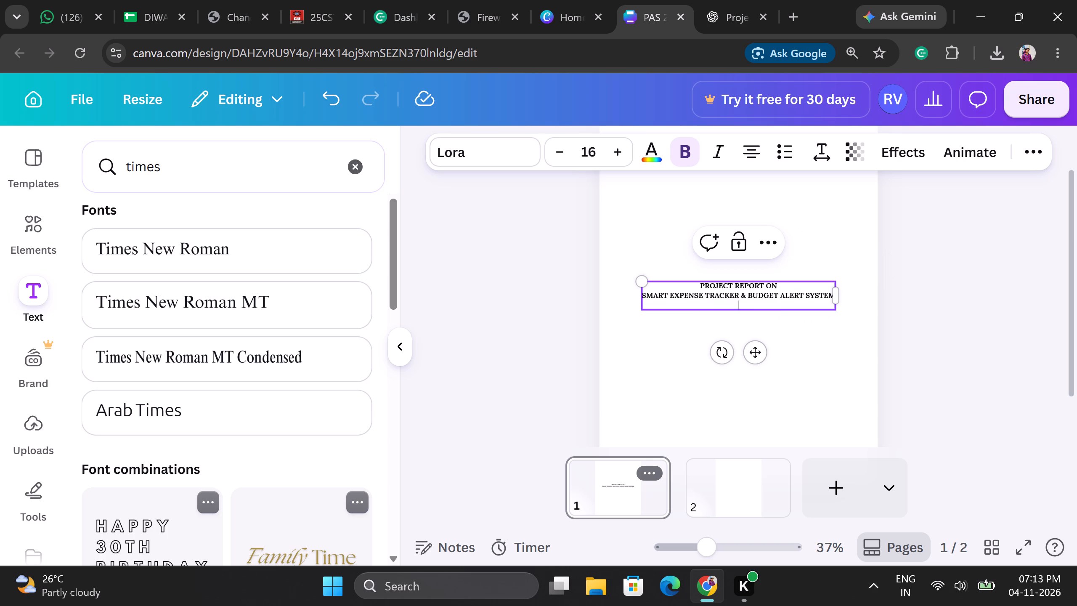
Delete the blank line below "SMART EXPENSE TRACKER & BUDGET ALERT SYSTEM" in the title text box.
key("BackSpace")
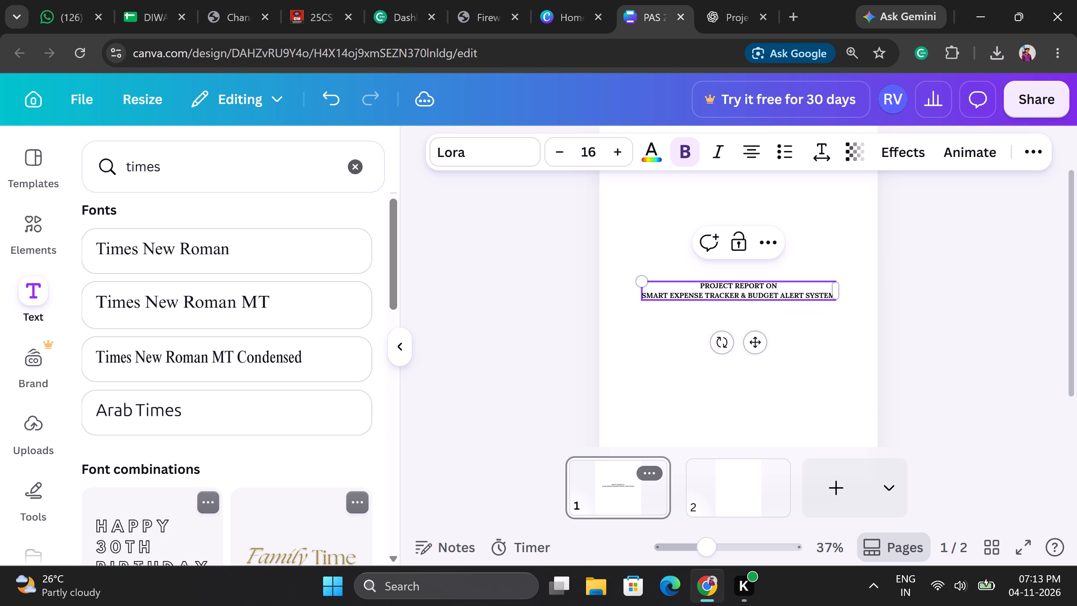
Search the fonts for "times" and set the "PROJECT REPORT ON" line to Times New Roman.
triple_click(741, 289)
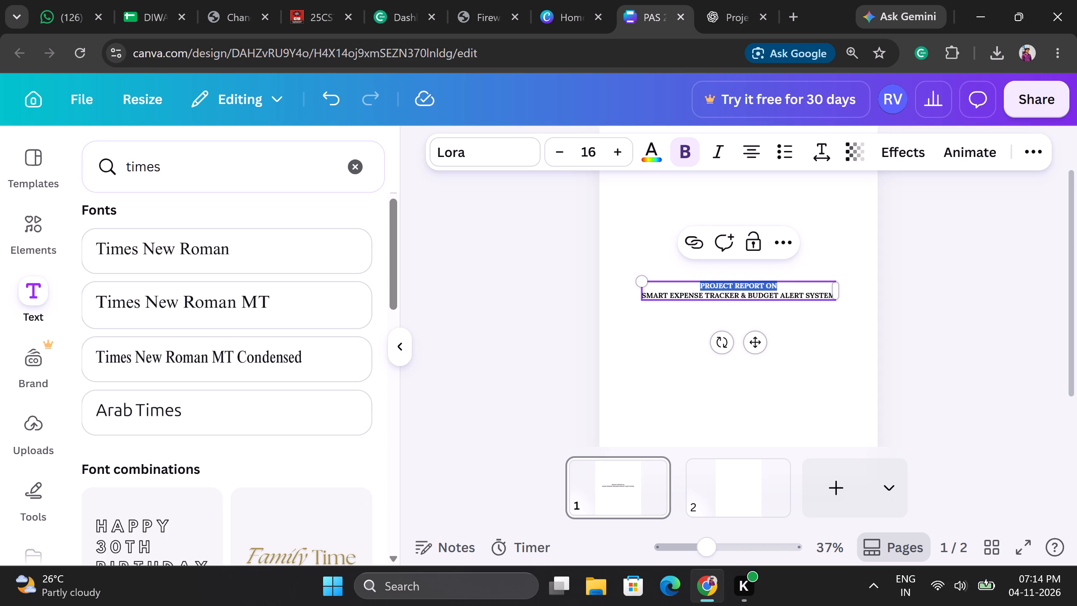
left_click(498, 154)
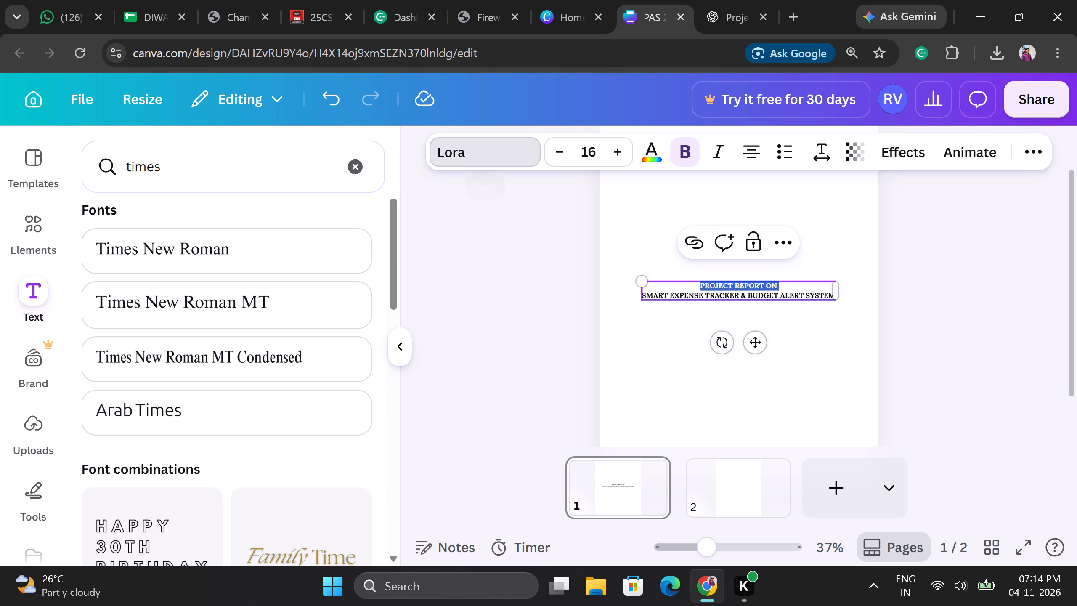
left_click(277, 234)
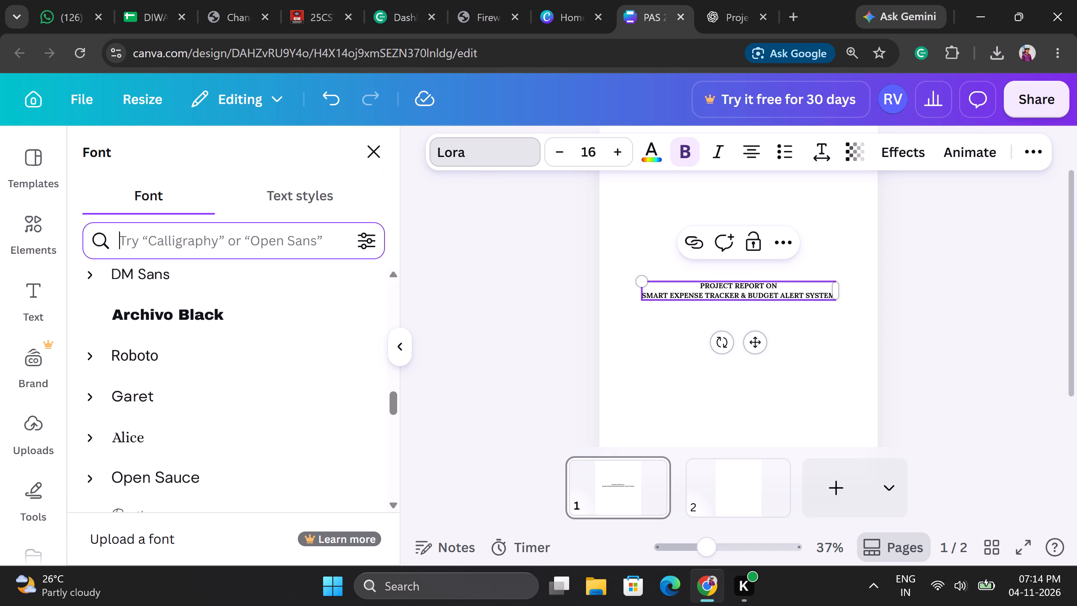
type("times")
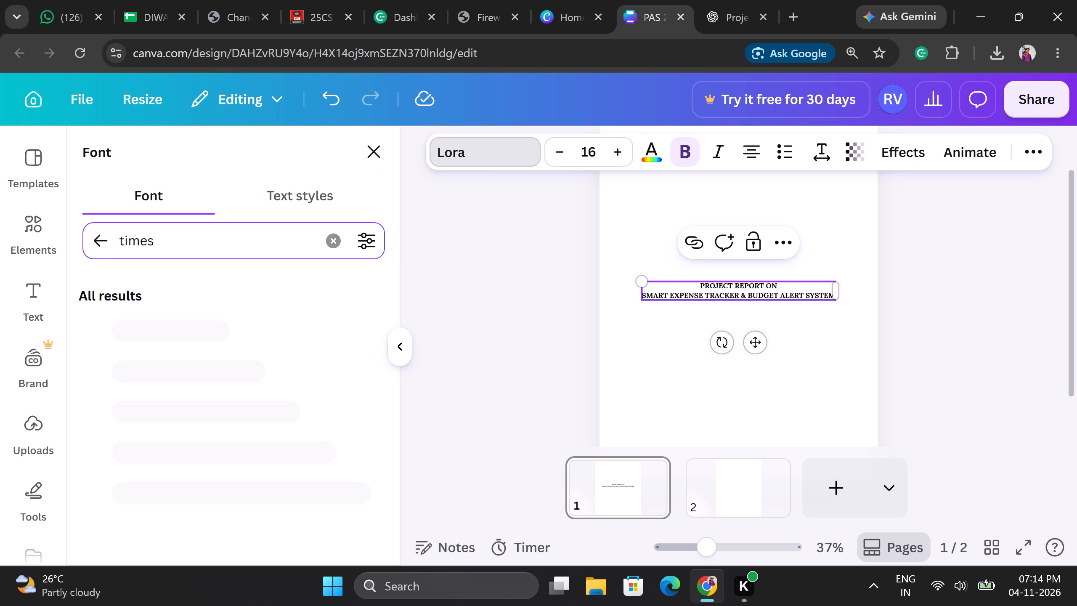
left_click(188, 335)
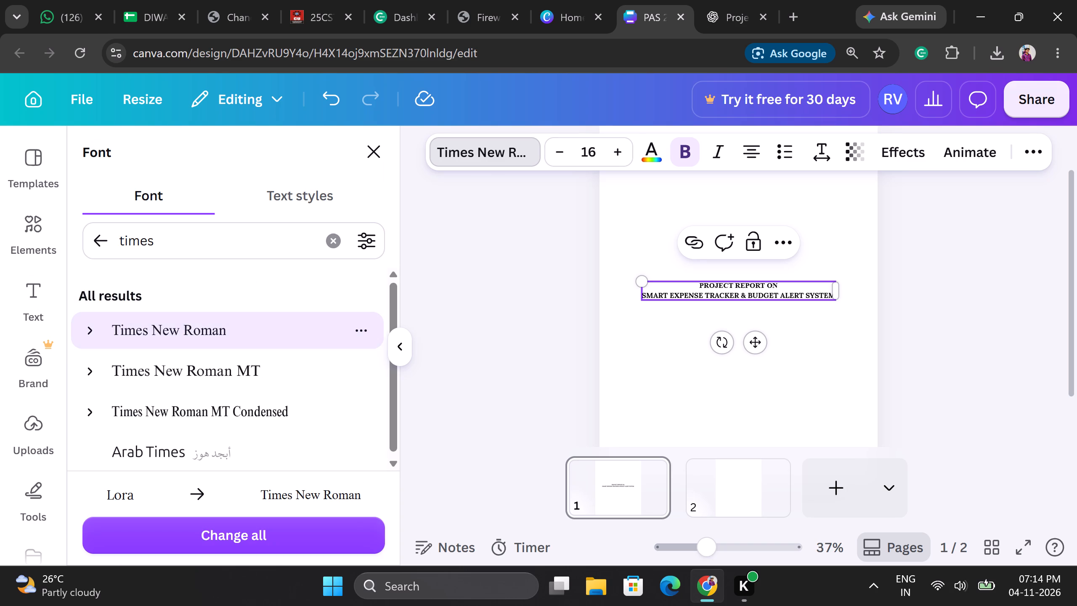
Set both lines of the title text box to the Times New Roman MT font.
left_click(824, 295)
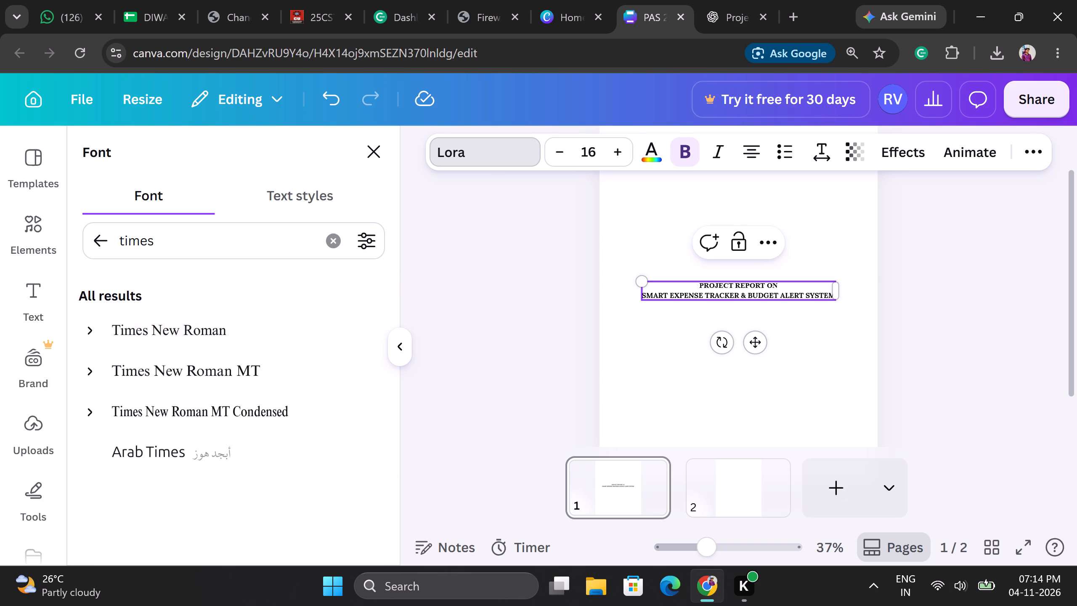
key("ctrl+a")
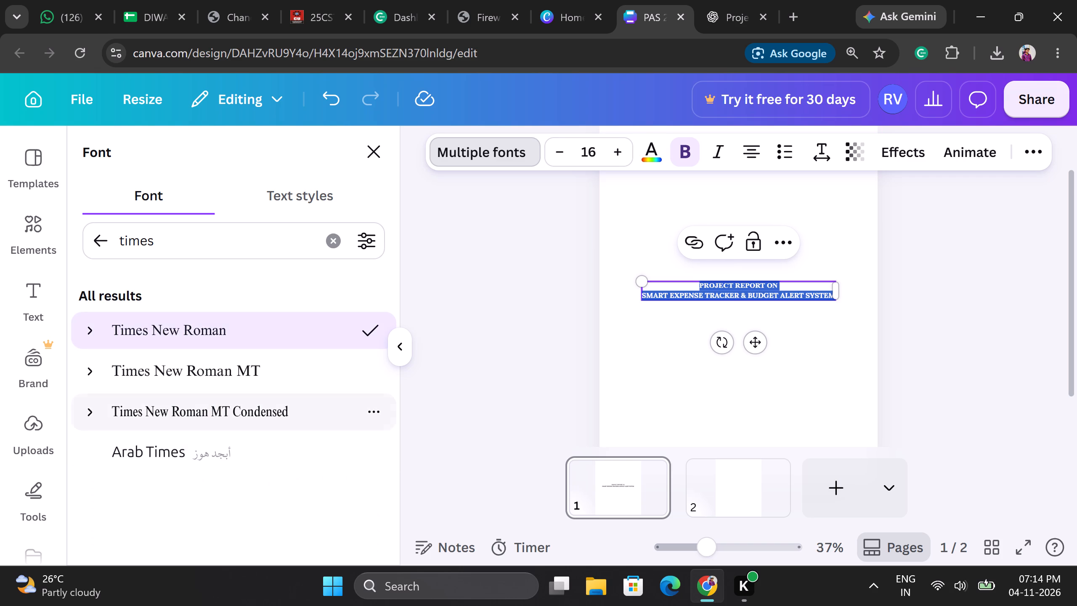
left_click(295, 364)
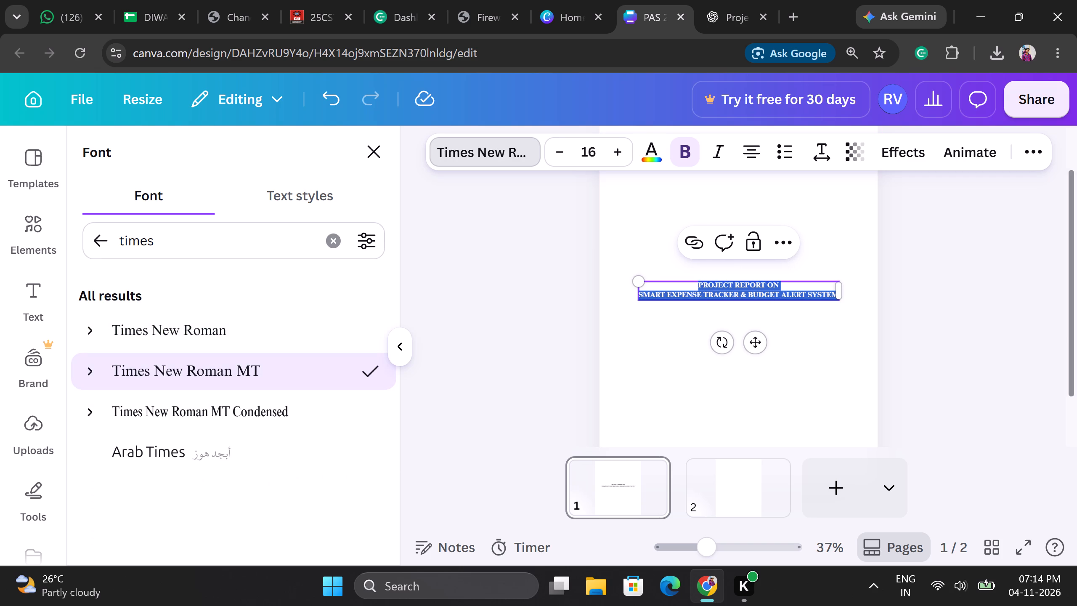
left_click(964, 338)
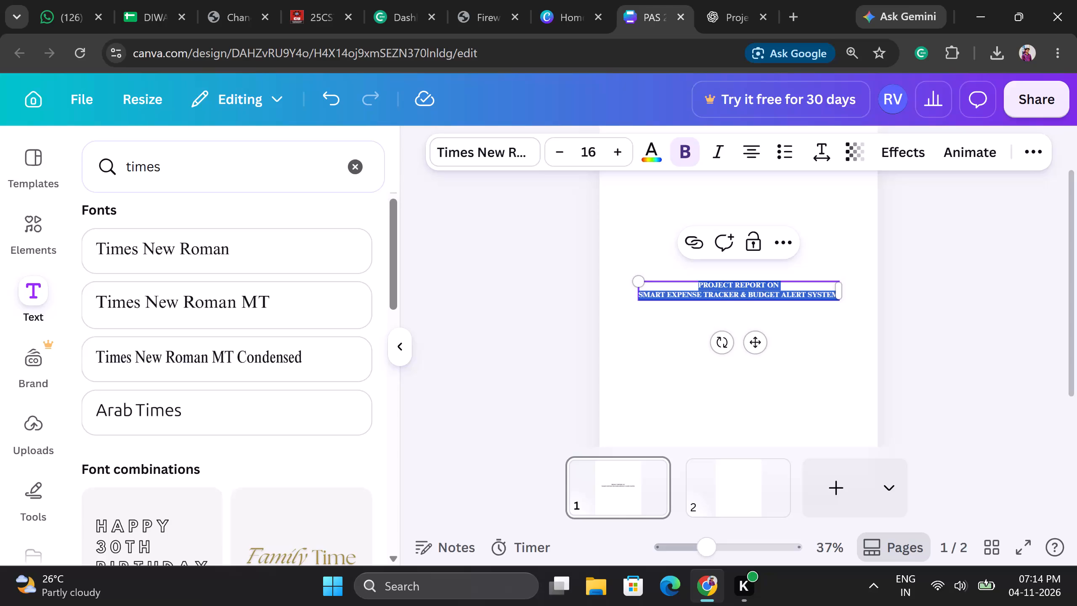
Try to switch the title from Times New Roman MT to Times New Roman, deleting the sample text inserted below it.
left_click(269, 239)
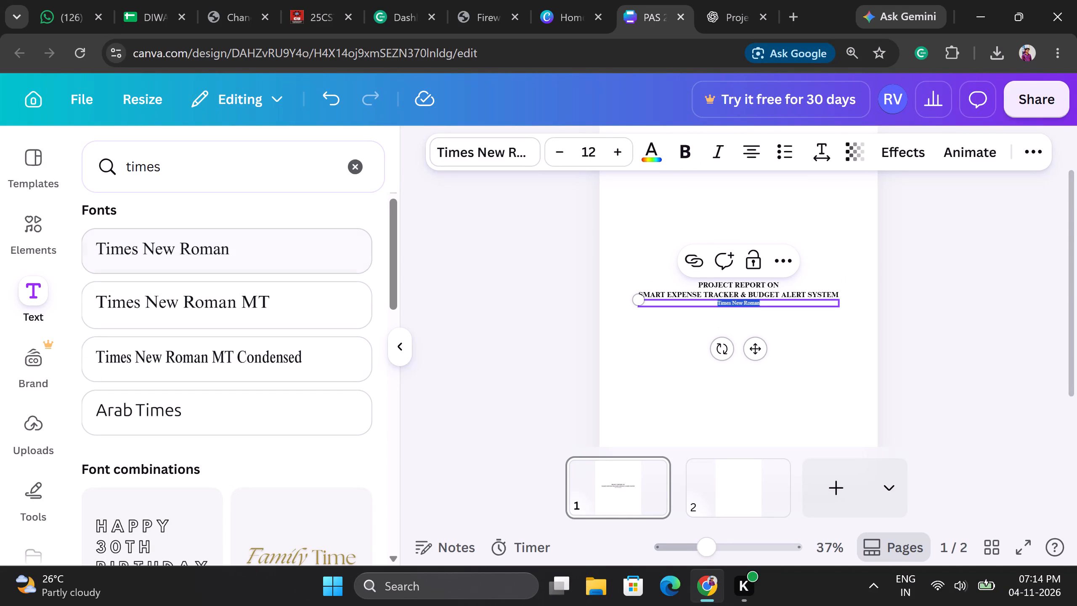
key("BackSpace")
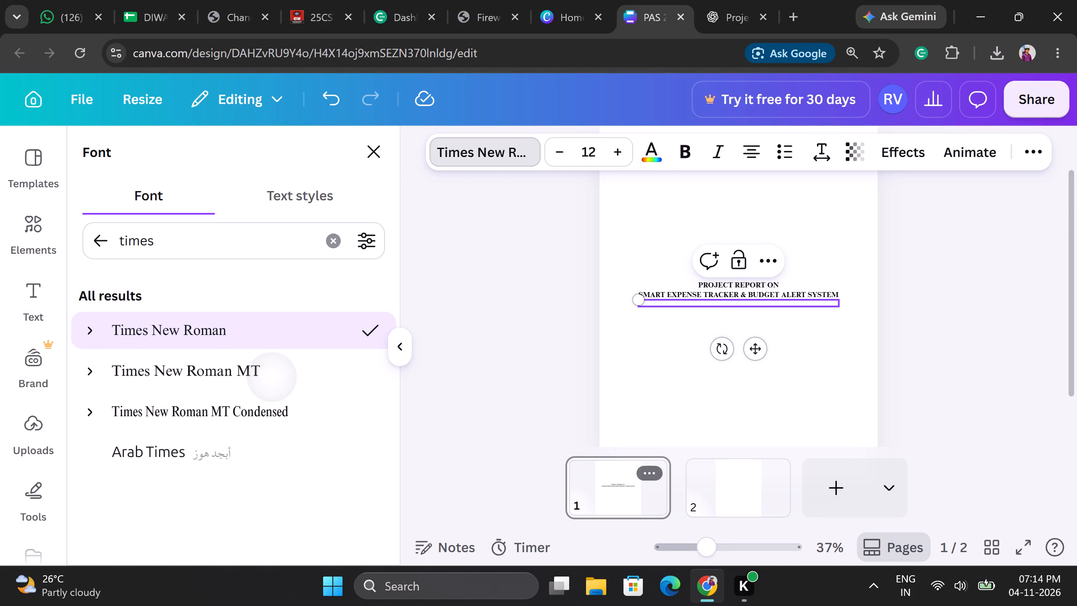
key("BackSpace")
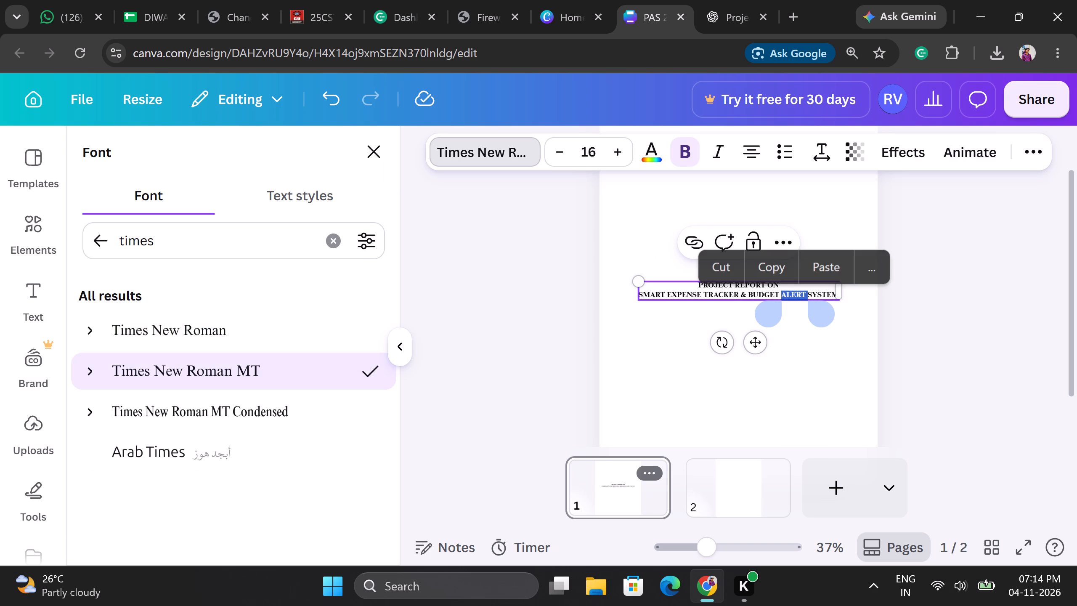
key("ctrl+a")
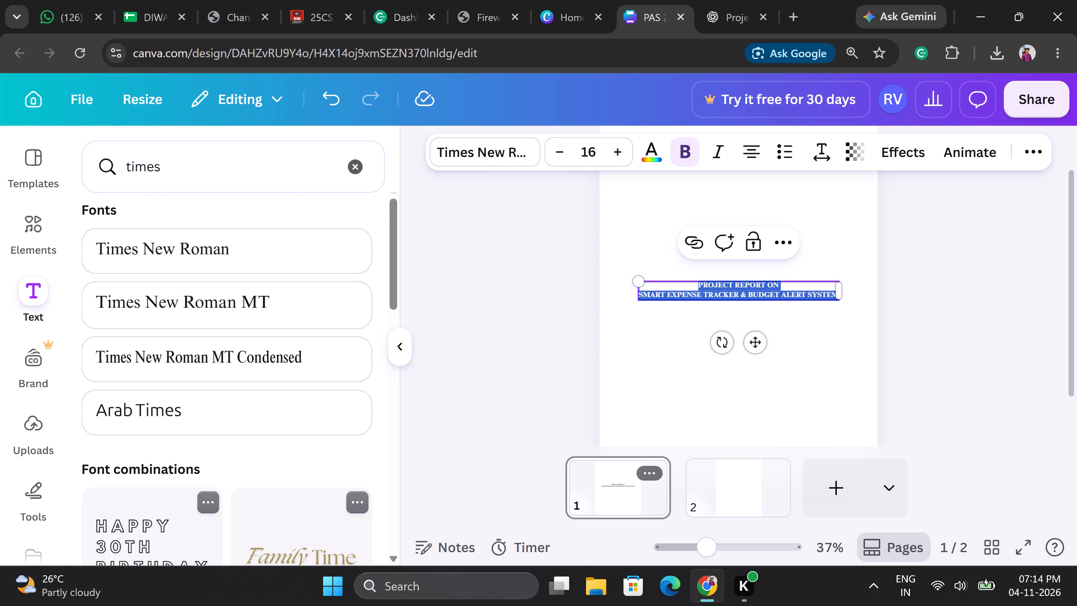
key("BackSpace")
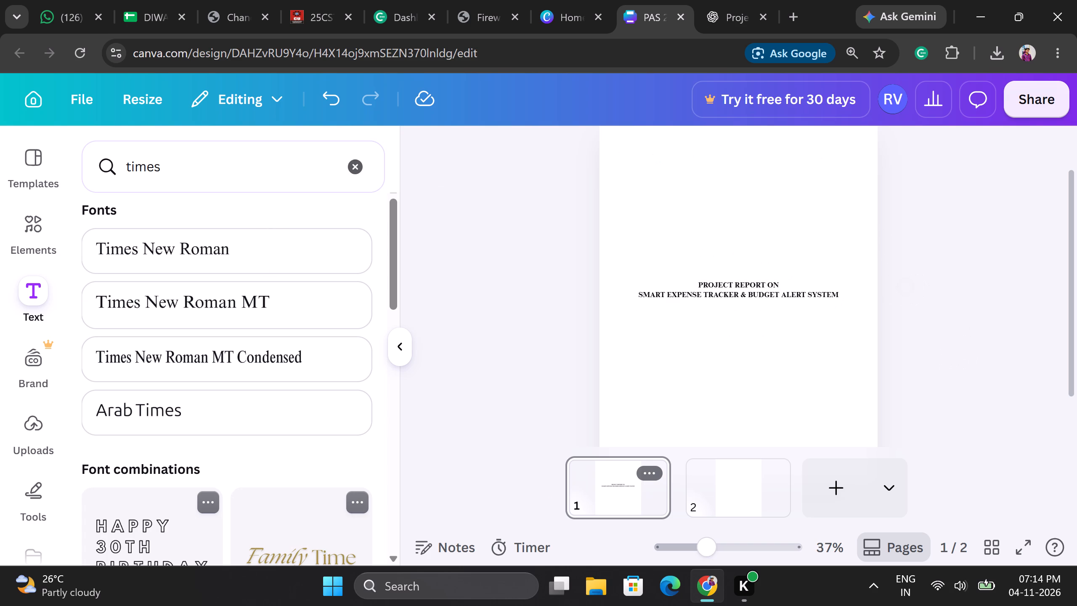
Select both lines of the title text and set their font to Times New Roman.
triple_click(787, 287)
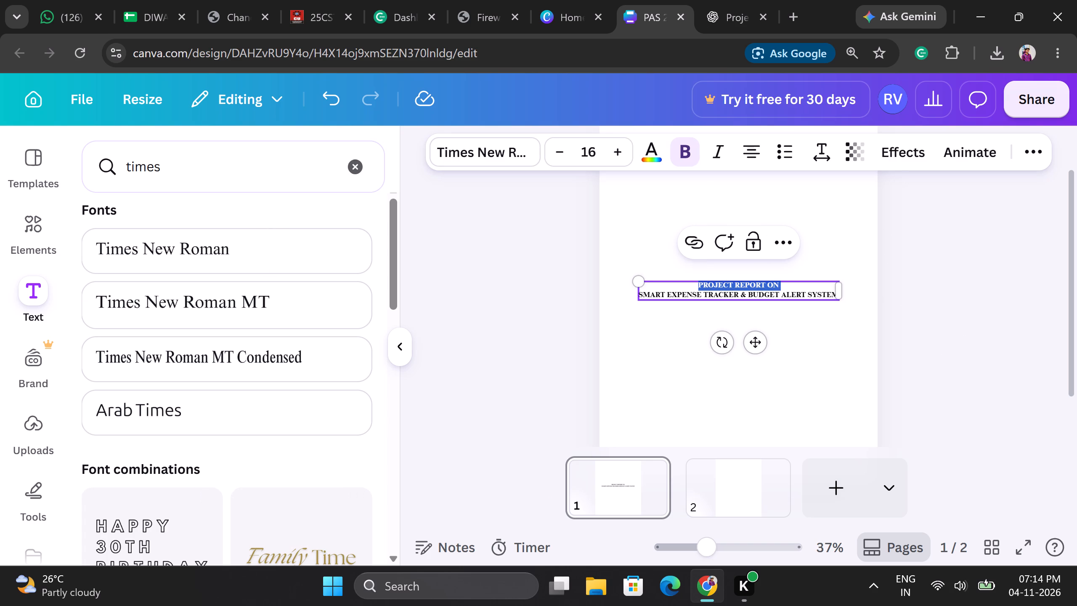
left_click(787, 287)
left_click(787, 287)
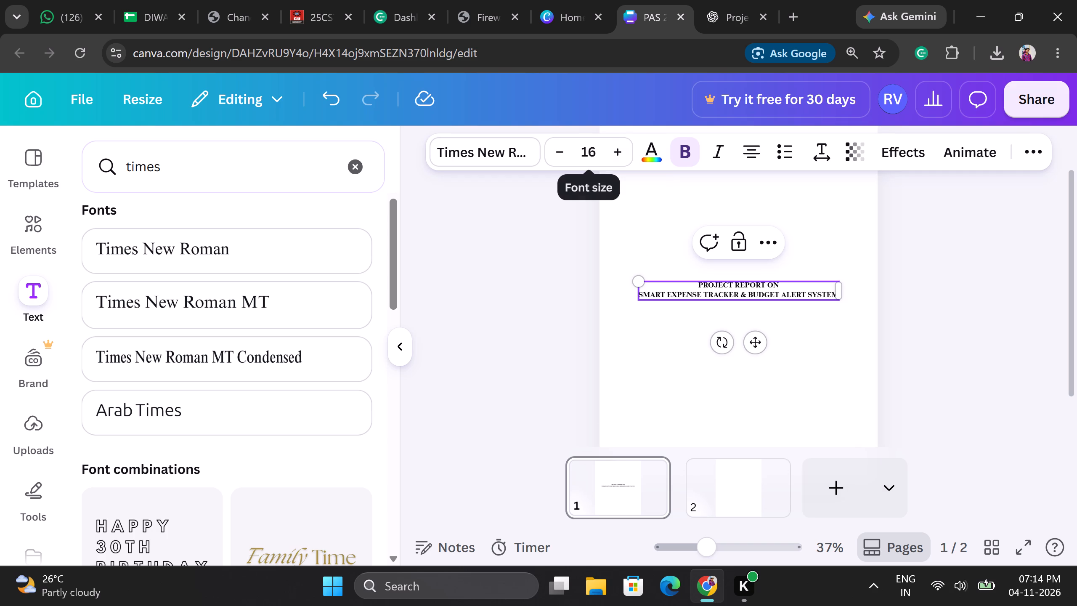
left_click(958, 297)
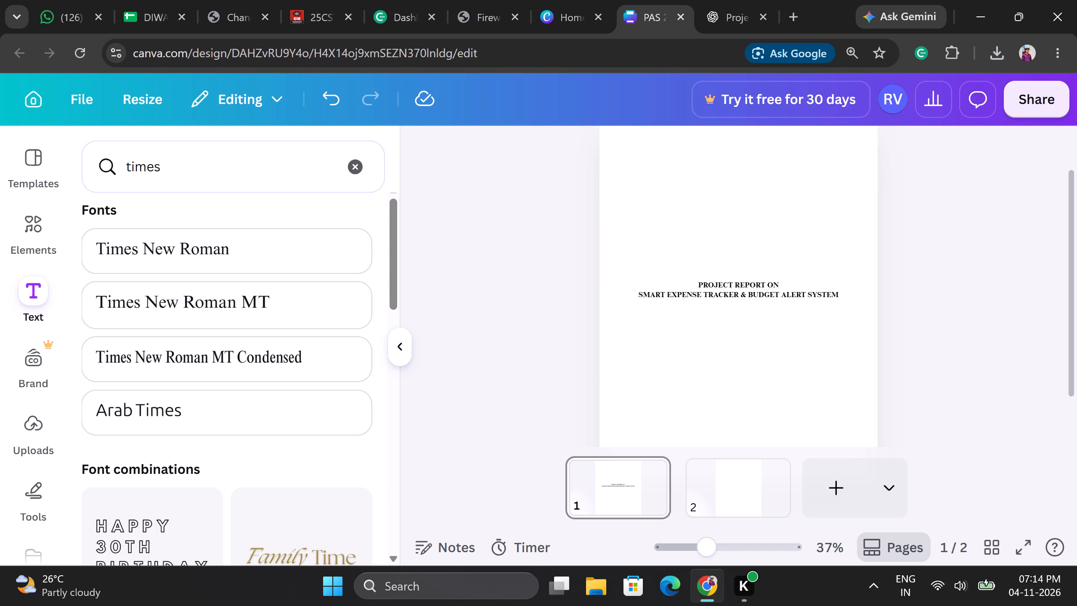
scroll(815, 277, "up", 5, "ctrl")
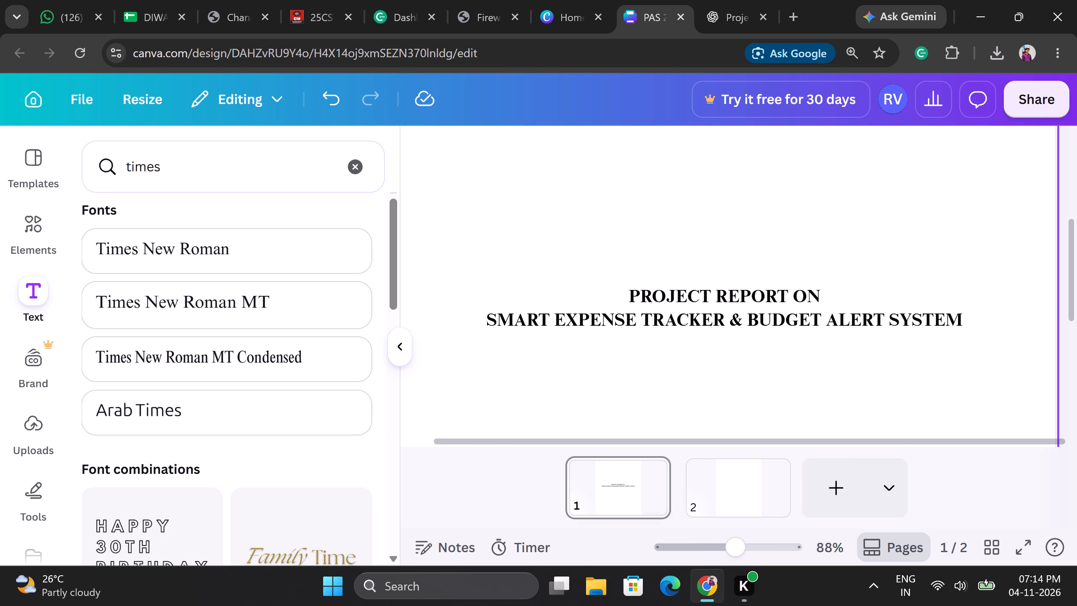
triple_click(787, 301)
double_click(787, 301)
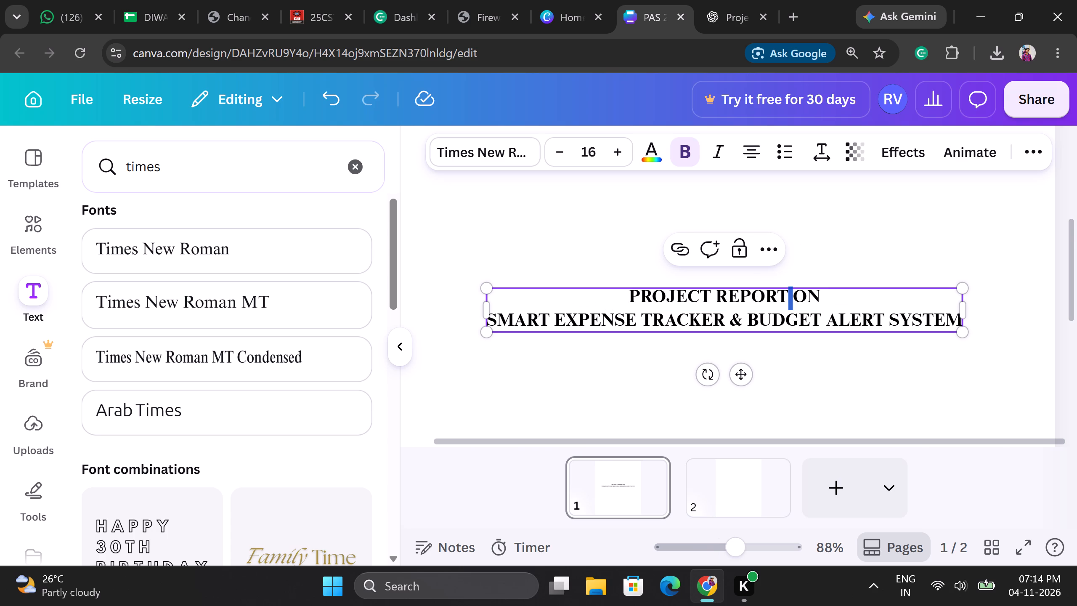
key("ctrl+a")
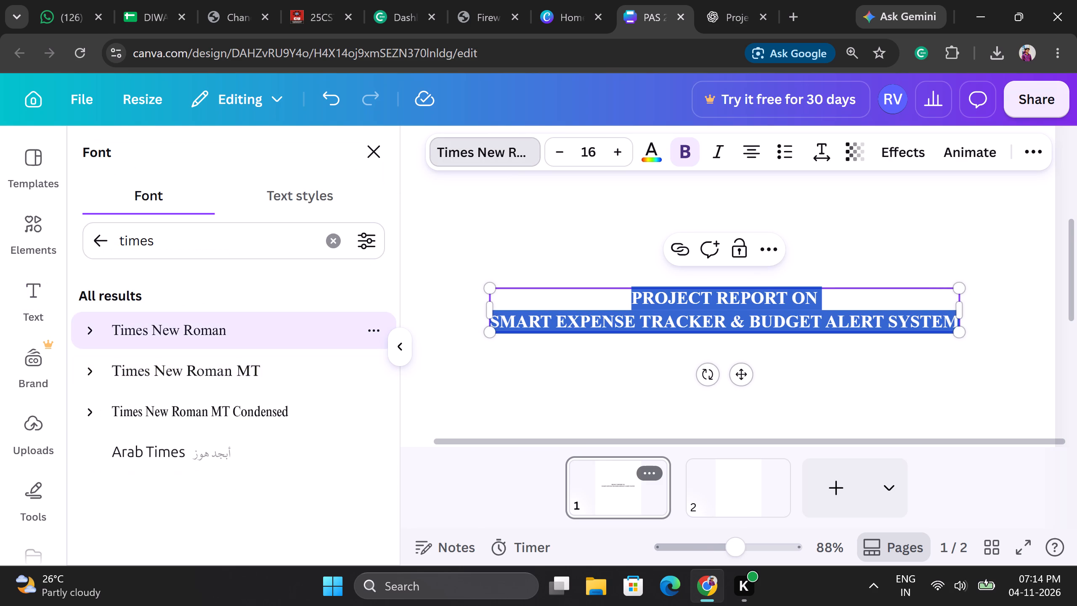
left_click(968, 242)
Duplicate the title text box and place the copy directly below the original, aligned with it.
scroll(968, 242, "down", 3, "ctrl")
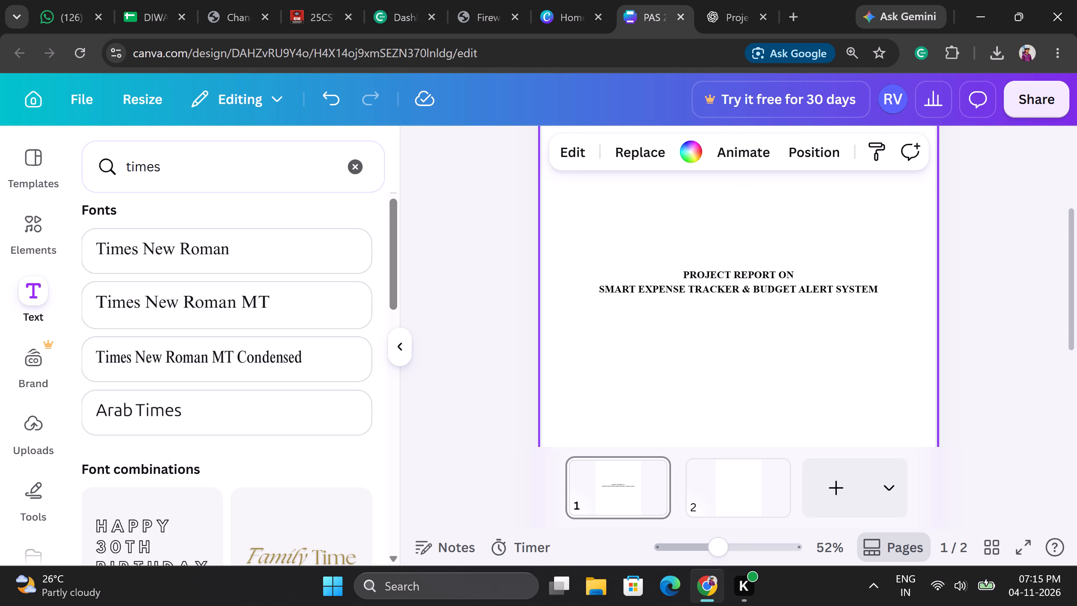
left_click(822, 279)
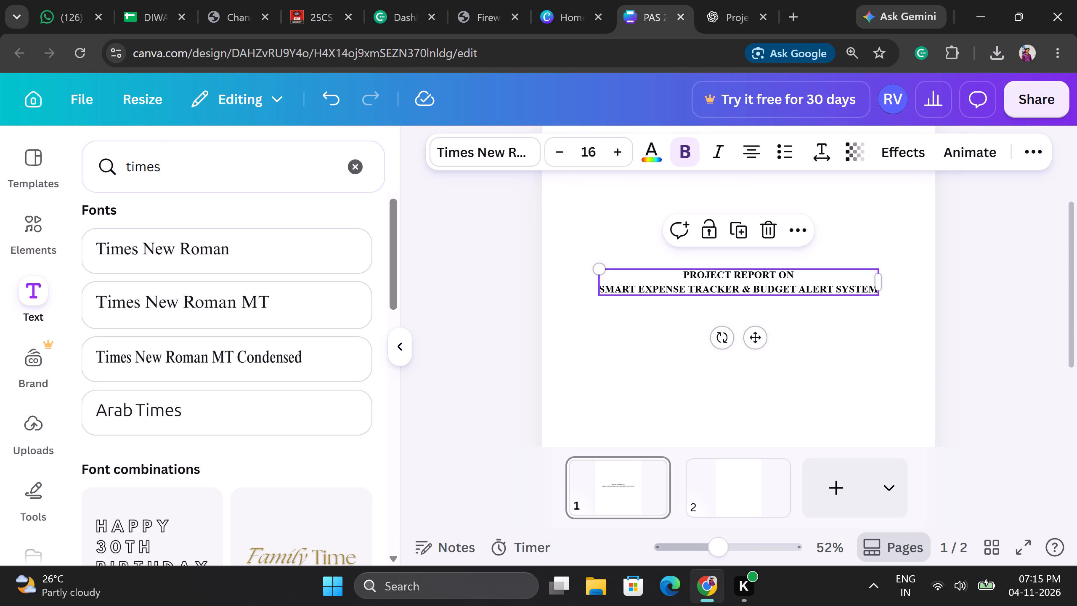
left_click(745, 230)
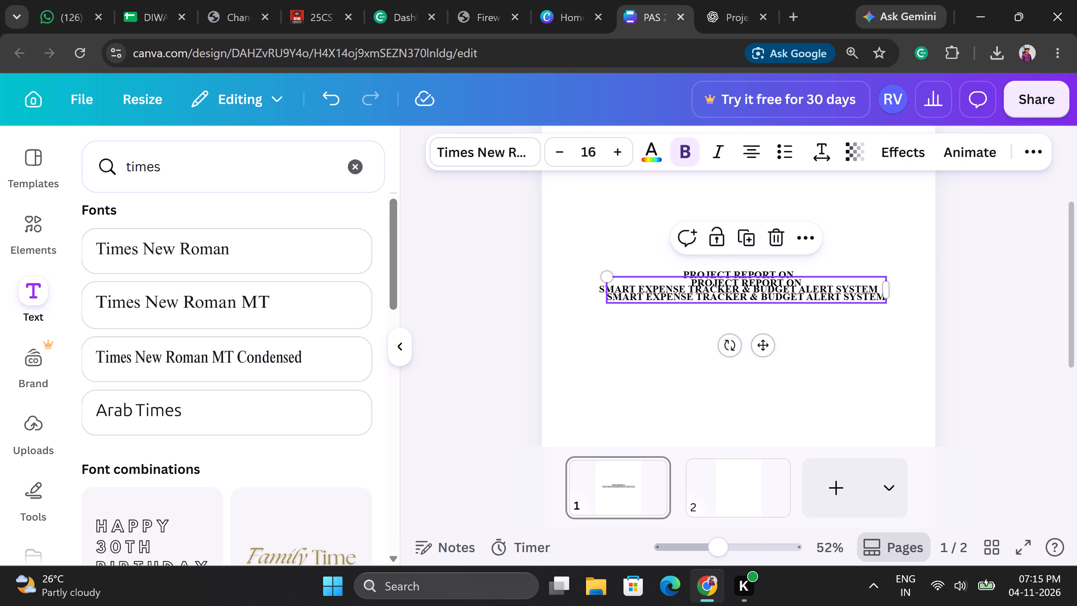
left_click_drag(779, 291, 775, 317)
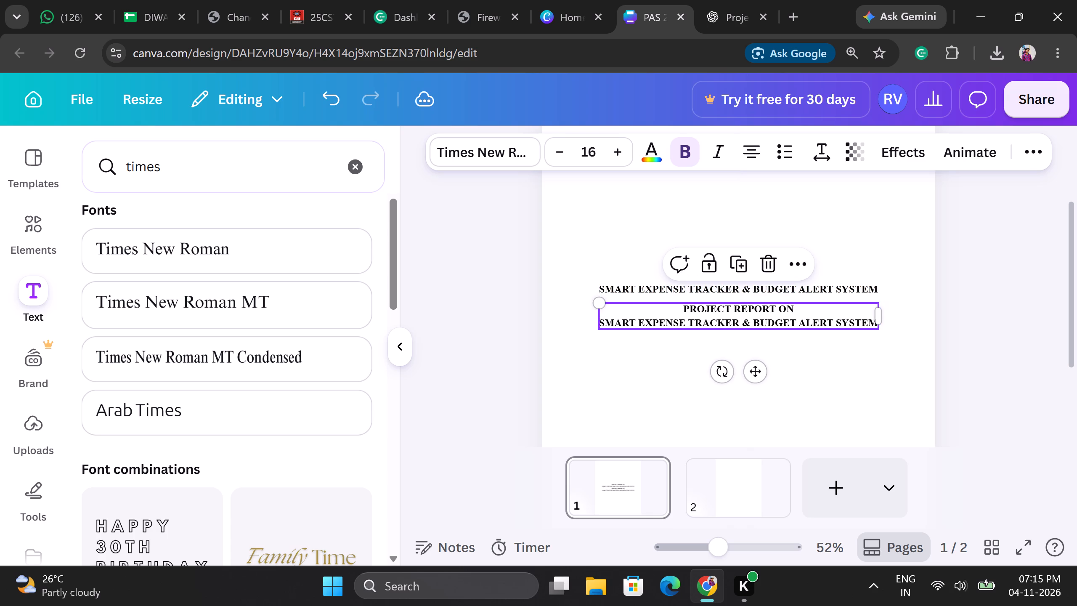
Replace all text in the duplicated title box with the copied submission details block, from SUBMITTED BY through the department and university lines.
triple_click(775, 317)
left_click(775, 317)
triple_click(775, 317)
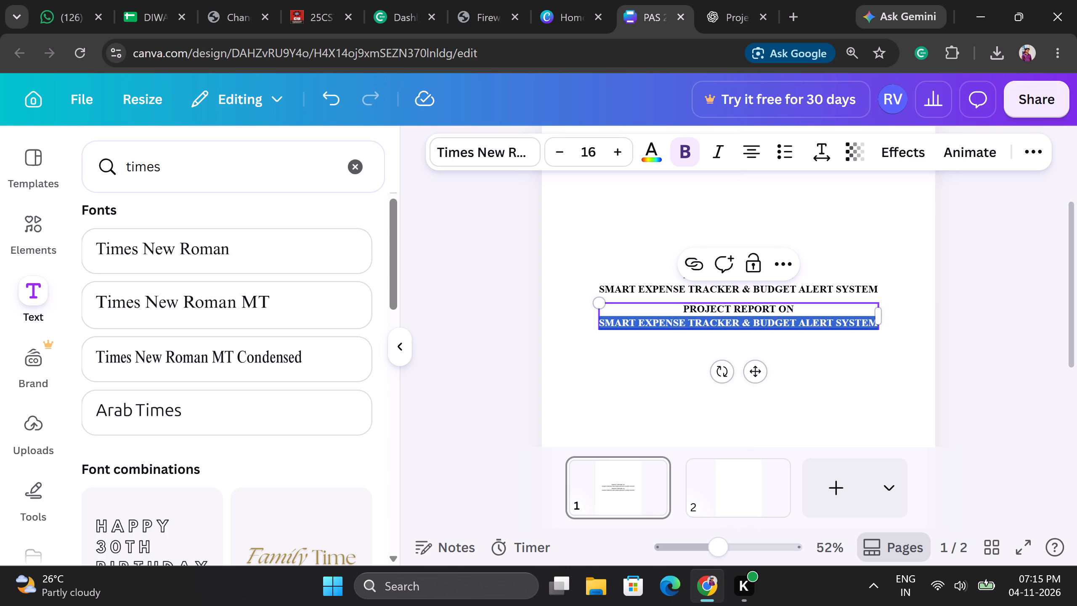
key("ctrl+a")
key("BackSpace")
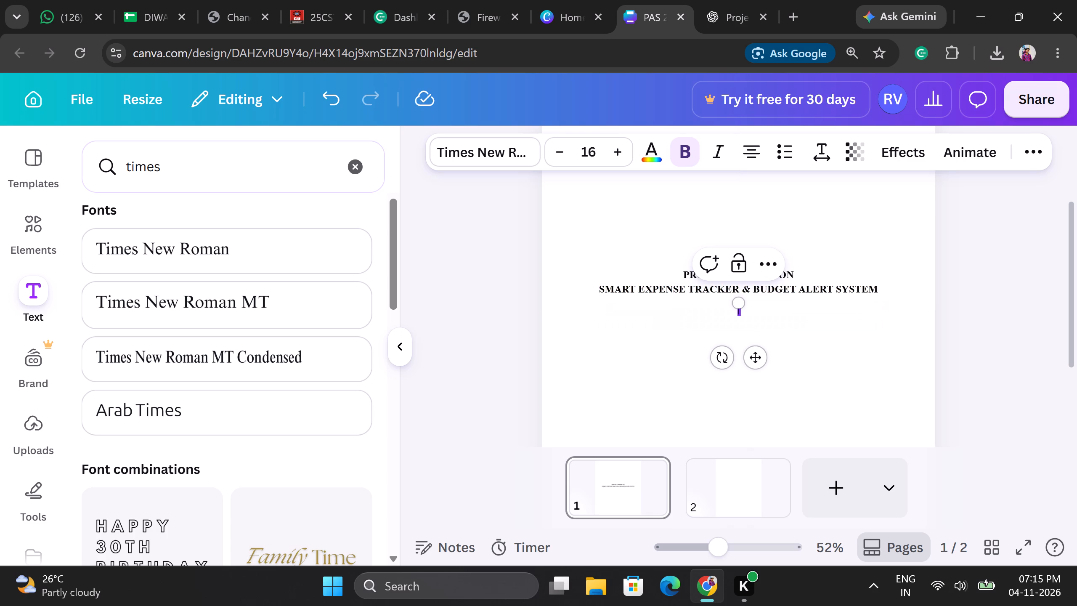
key("ctrl+v")
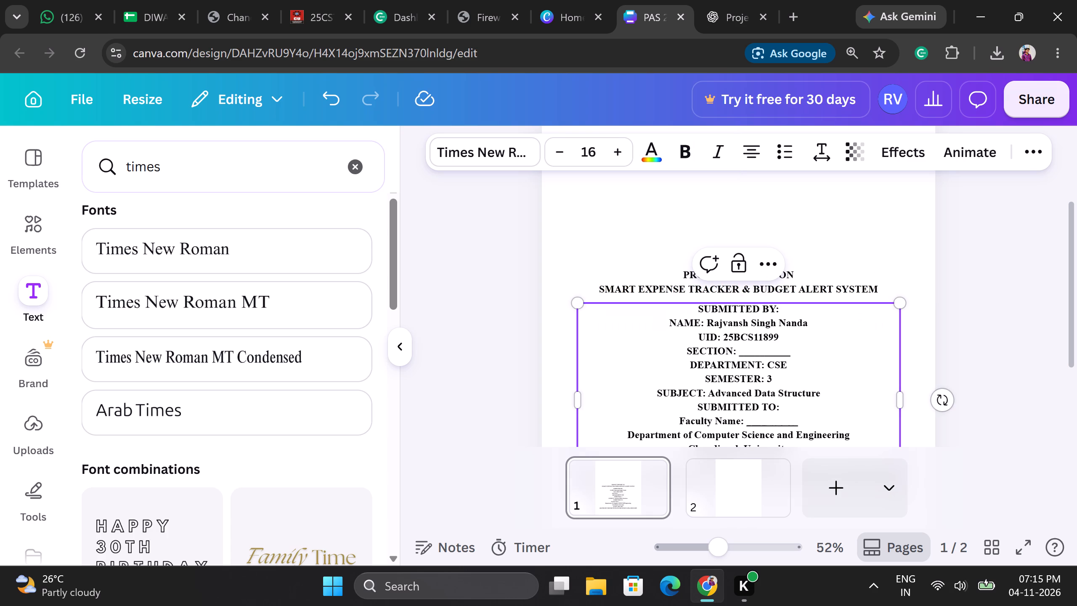
Remove bold formatting from all lines of the submission details text box.
double_click(802, 399)
key("ctrl+a")
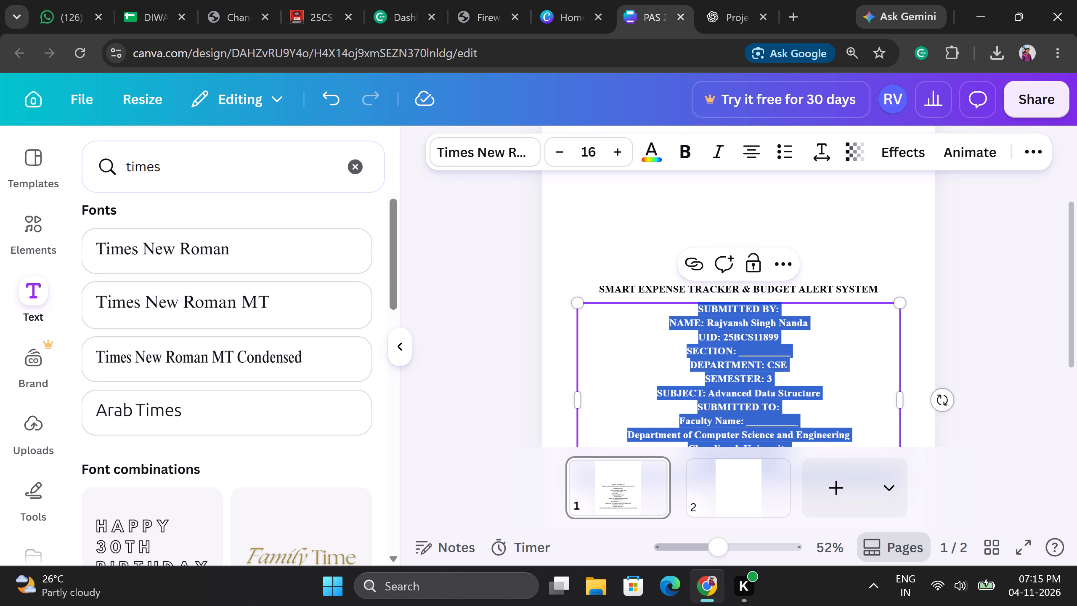
key("ctrl+b")
key("ctrl+b")
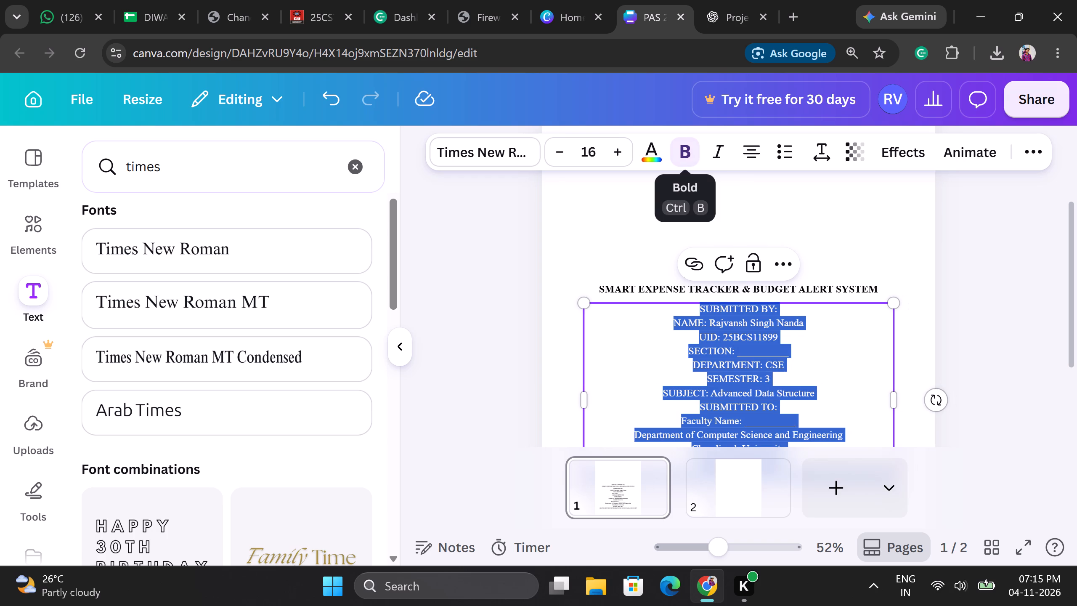
left_click(817, 354)
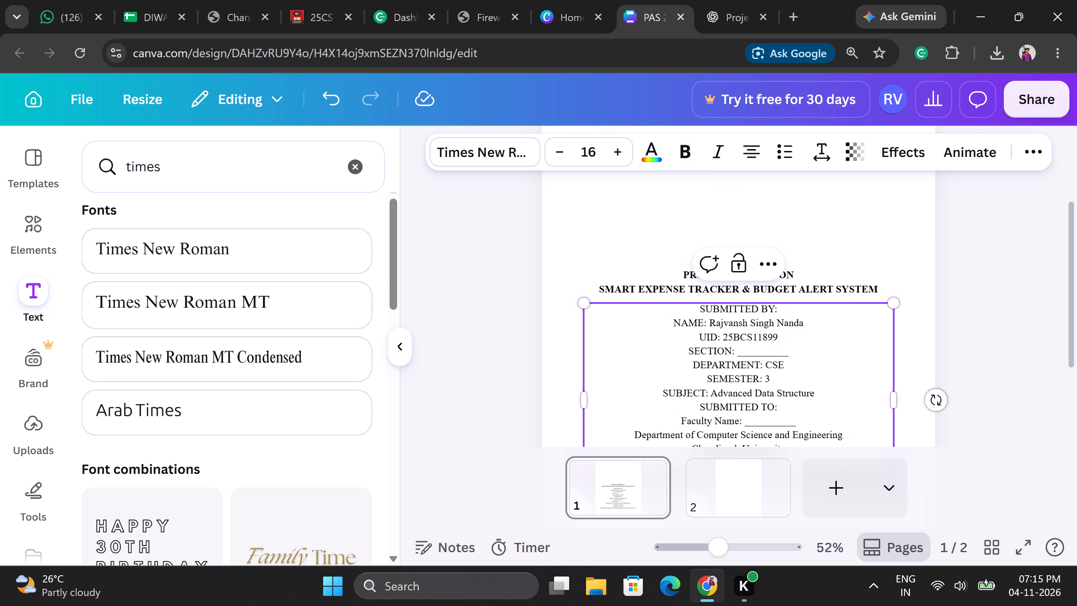
Change all lines of the submission details text box from centred to justified alignment, starting at the box's left edge.
left_click(753, 143)
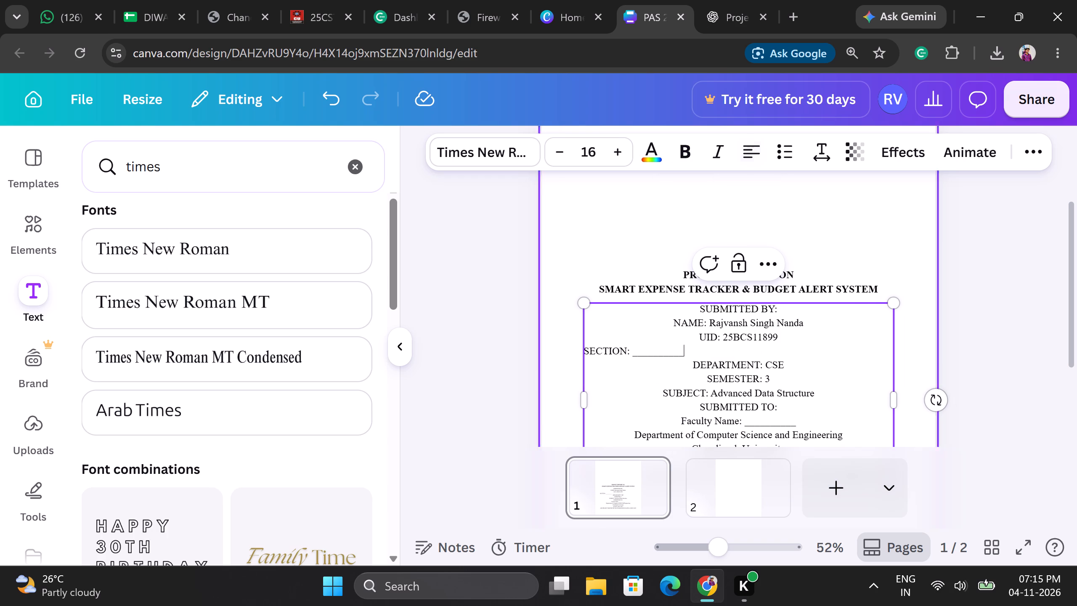
key("ctrl+a")
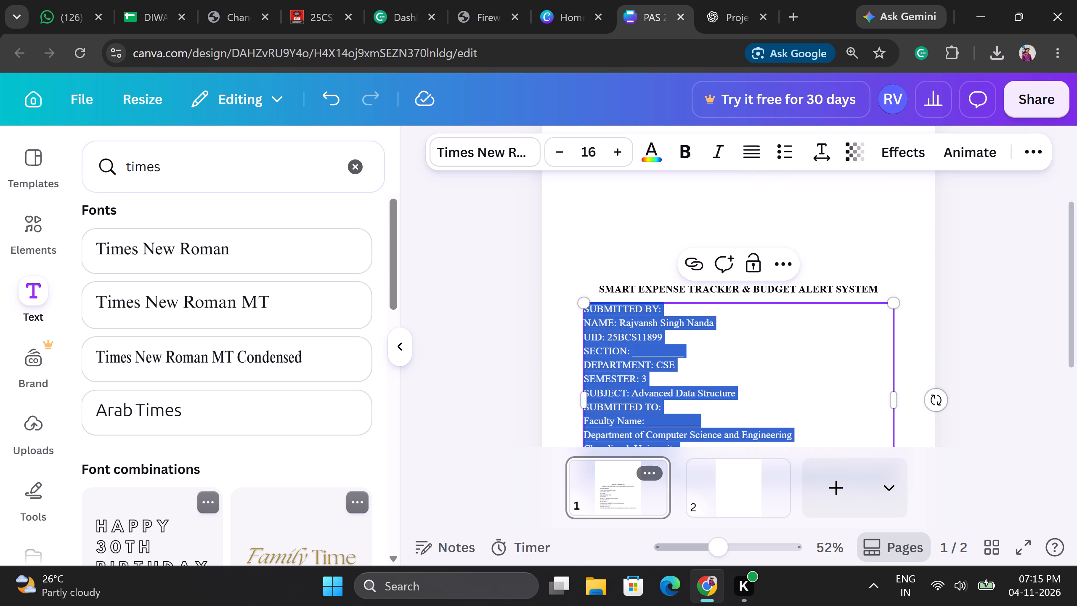
left_click(818, 393)
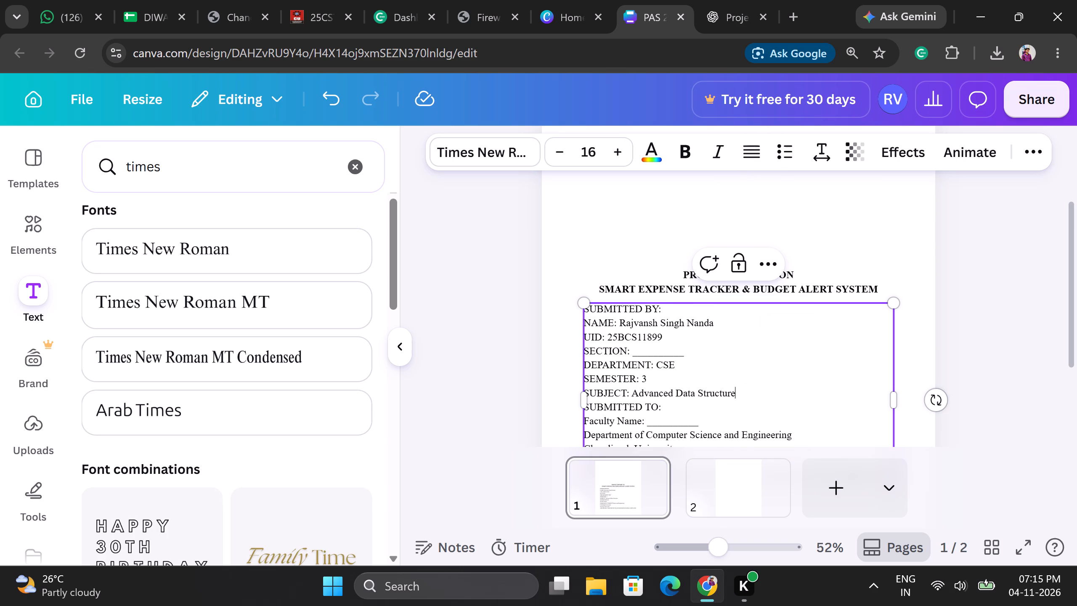
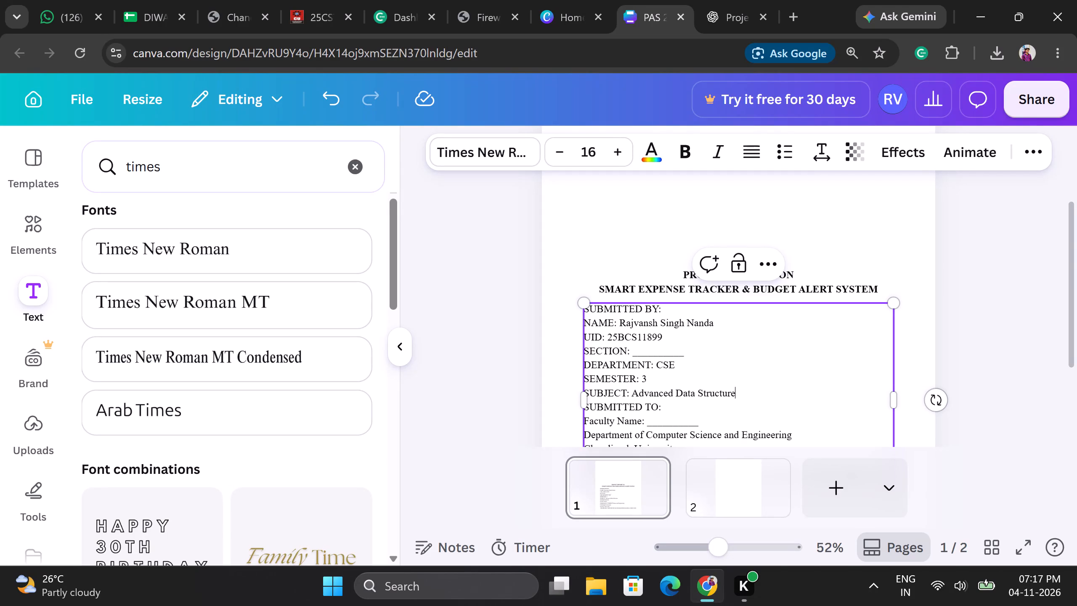
Replace the blank placeholder on the SECTION line of the title page details with 716/B.
left_click(692, 351)
key("BackSpace")
key("BackSpace")
key("BackSpace")
key("BackSpace")
key("BackSpace")
key("BackSpace")
key("BackSpace")
key("BackSpace")
key("BackSpace")
key("BackSpace")
key("r")
key("BackSpace")
type("716")
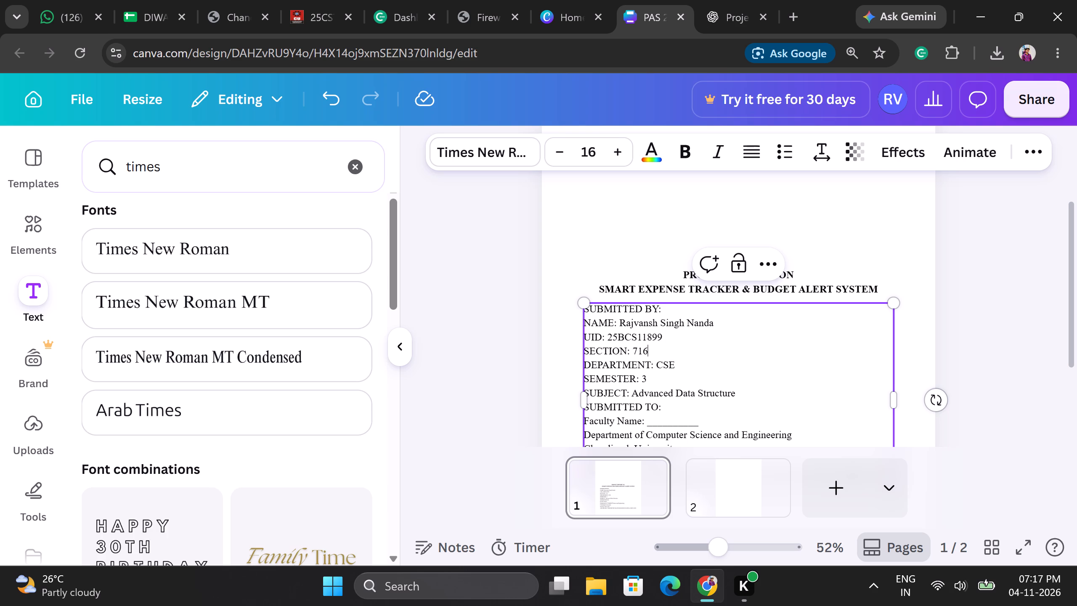
key("shift+question")
key("BackSpace")
type("/B")
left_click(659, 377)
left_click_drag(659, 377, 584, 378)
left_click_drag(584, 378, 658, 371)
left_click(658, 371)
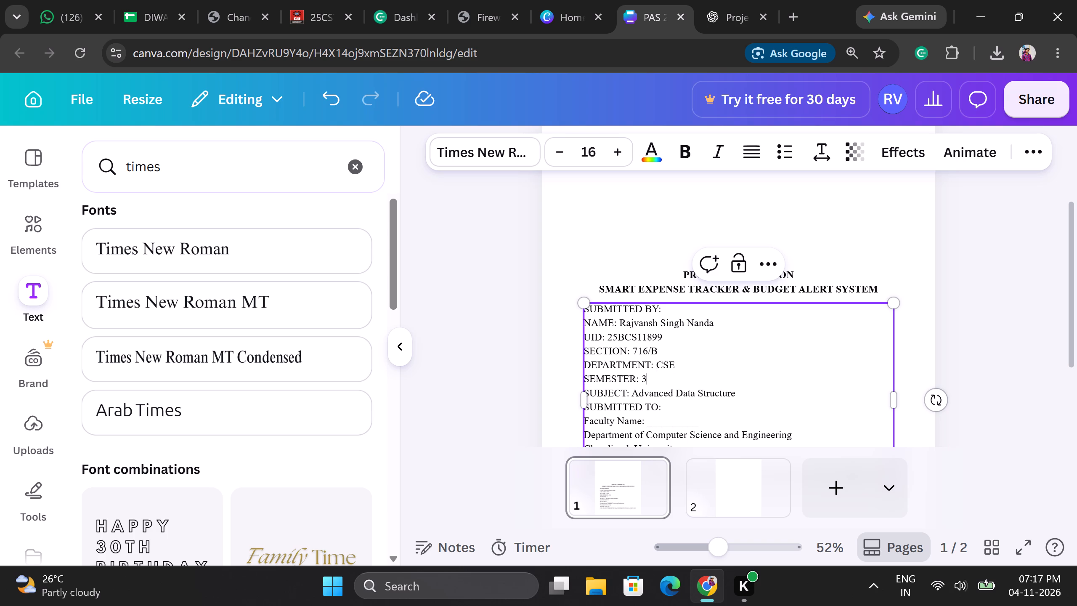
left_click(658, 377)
Insert a blank line between the SUBMITTED BY: heading and the NAME line.
scroll(658, 377, "down", 1)
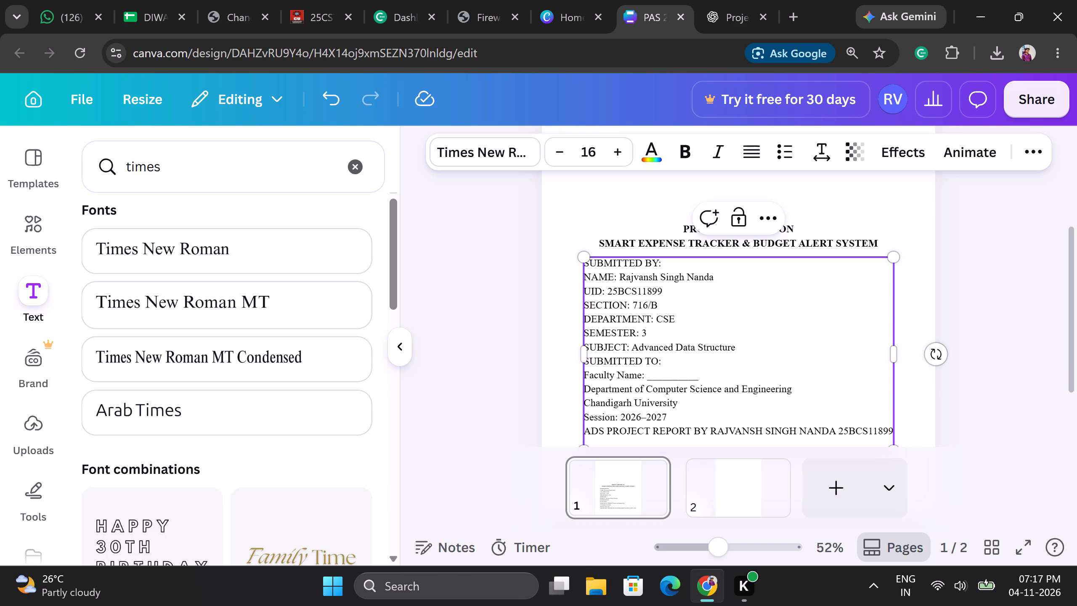
scroll(658, 377, "down", 1)
scroll(658, 377, "up", 2)
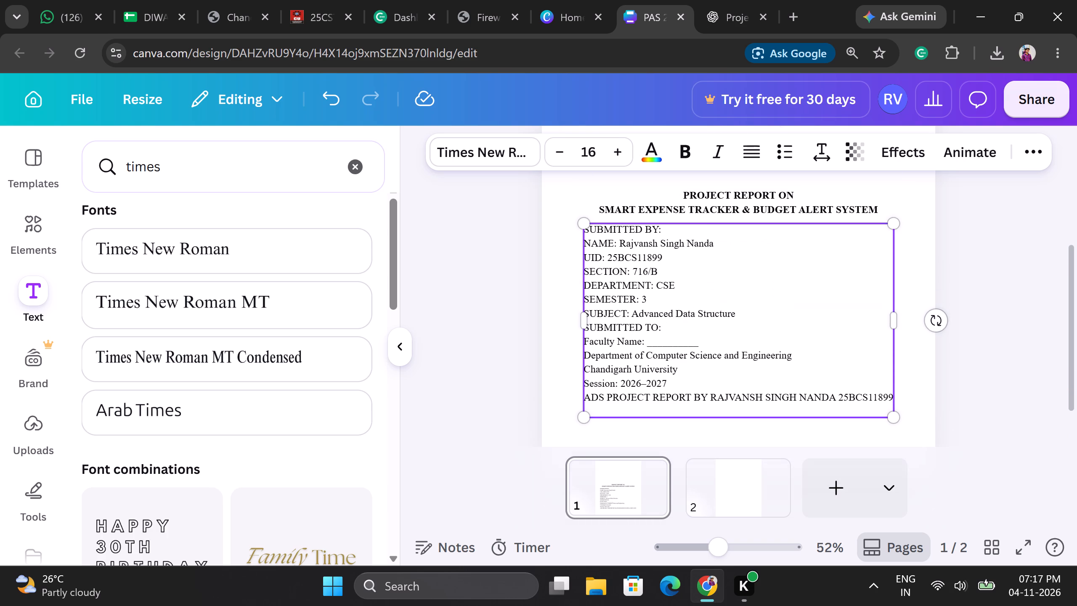
scroll(658, 377, "up", 1)
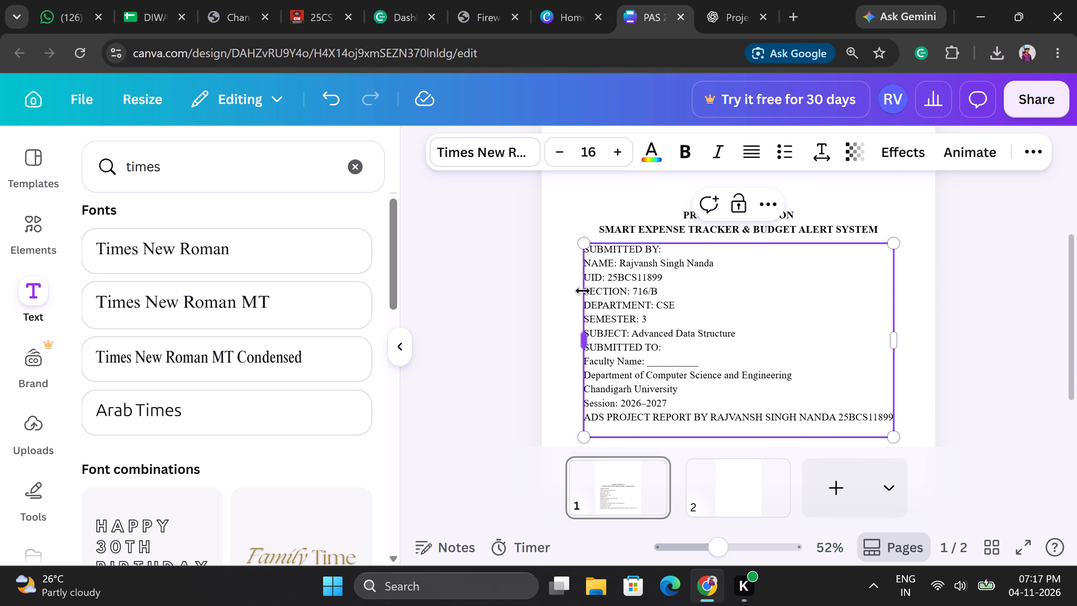
left_click(671, 249)
key("Return")
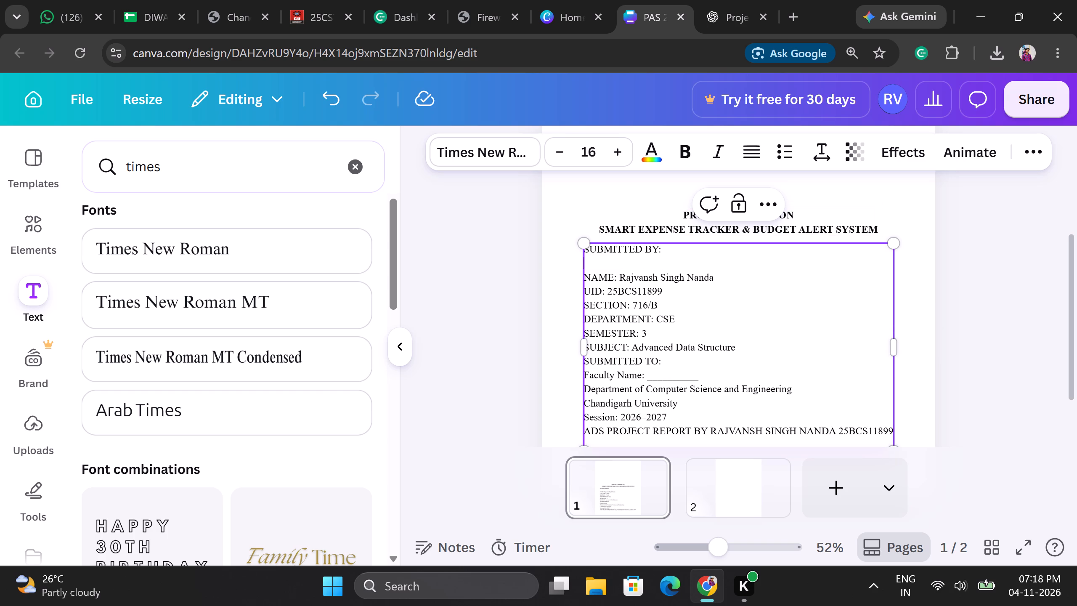
Delete the underscore placeholder after Faculty Name: in the SUBMITTED TO section.
scroll(638, 317, "down", 1)
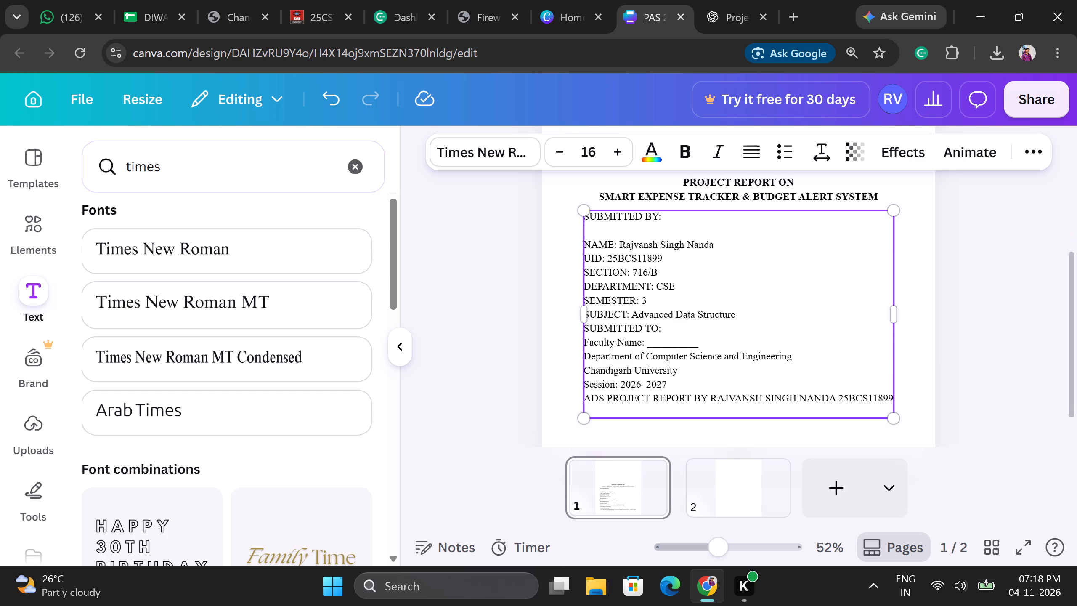
left_click(703, 342)
key("BackSpace")
key("BackSpace")
key("BackSpace")
key("BackSpace")
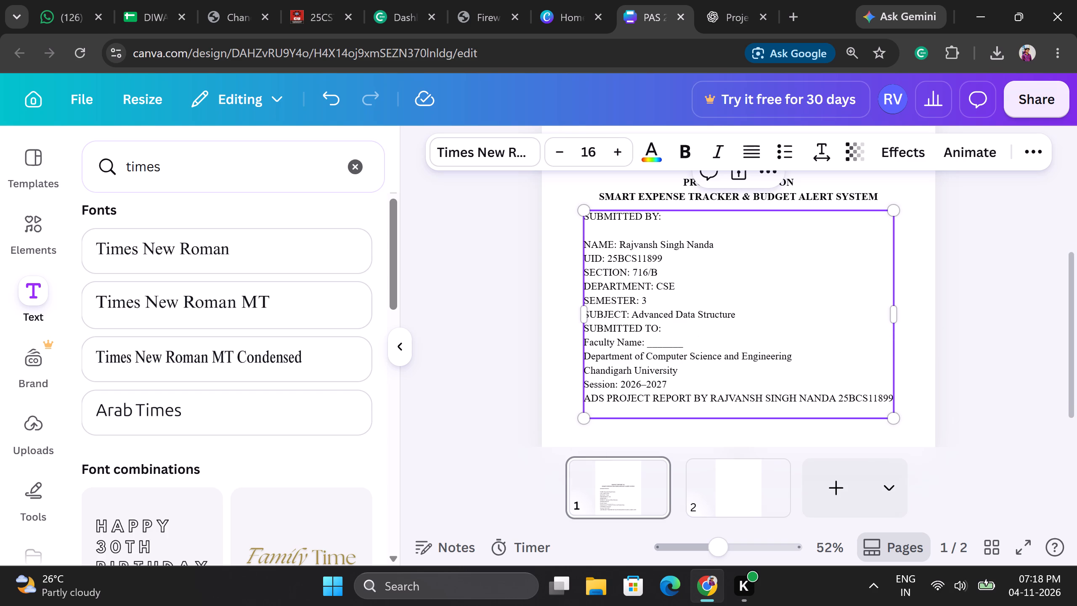
key("BackSpace")
key("BackSpace")
key("BackSpace")
key("BackSpace")
key("BackSpace")
key("BackSpace")
key("BackSpace")
Switch to the CUIMS student portal and examine the course table on the My Attendance page for faculty details.
left_click(209, 3)
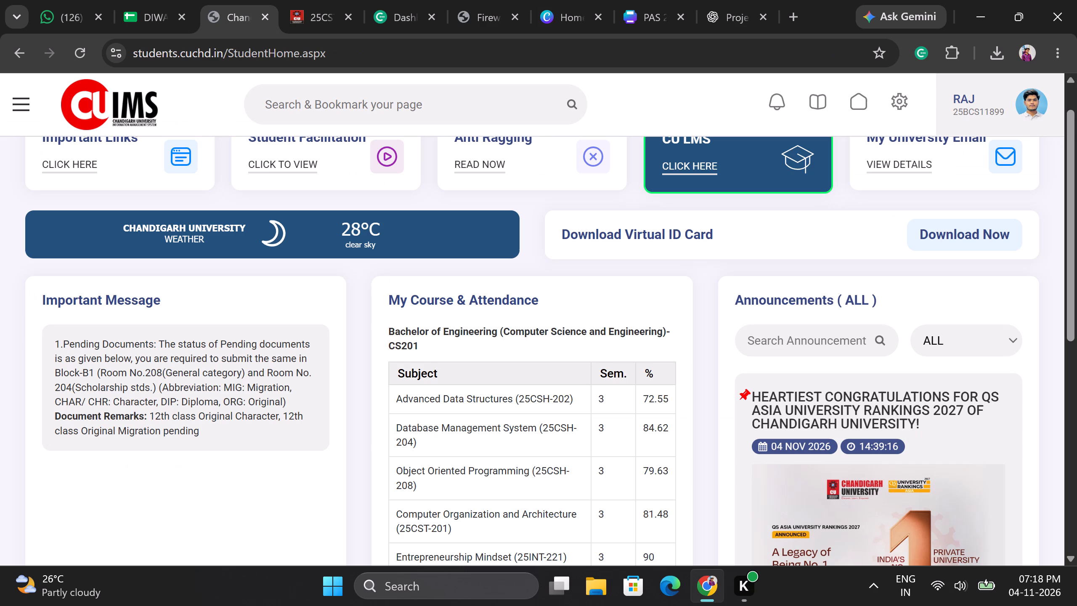
scroll(456, 439, "down", 1)
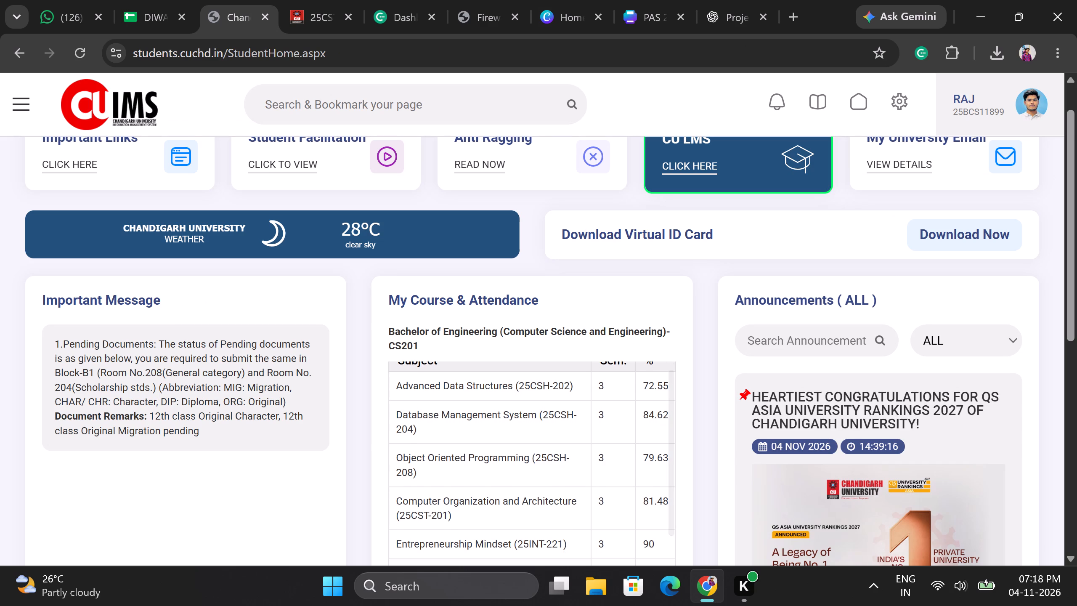
left_click(19, 103)
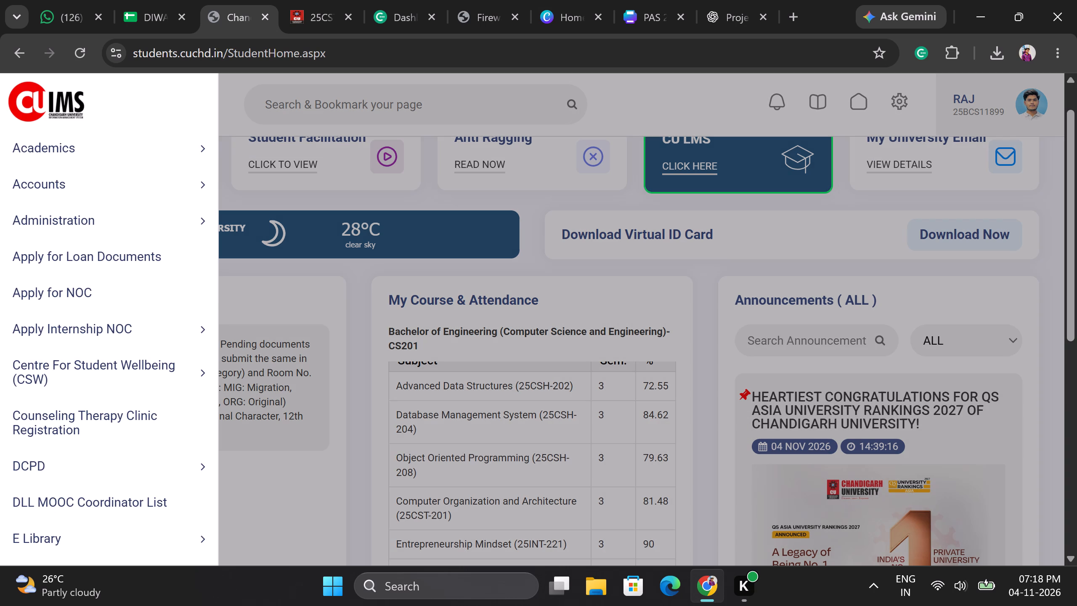
left_click(99, 194)
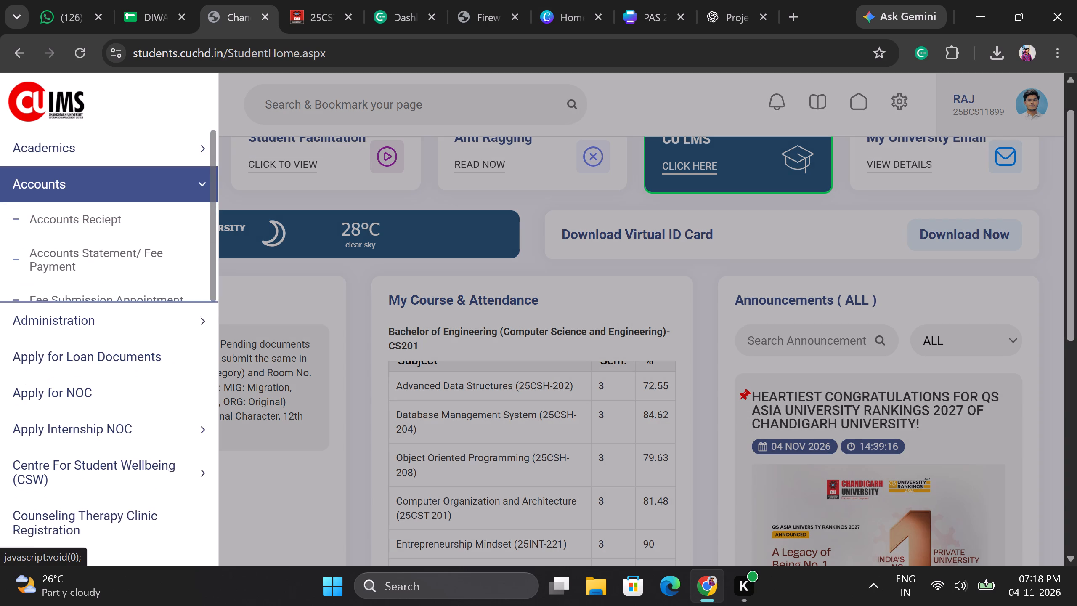
left_click(134, 145)
left_click(101, 213)
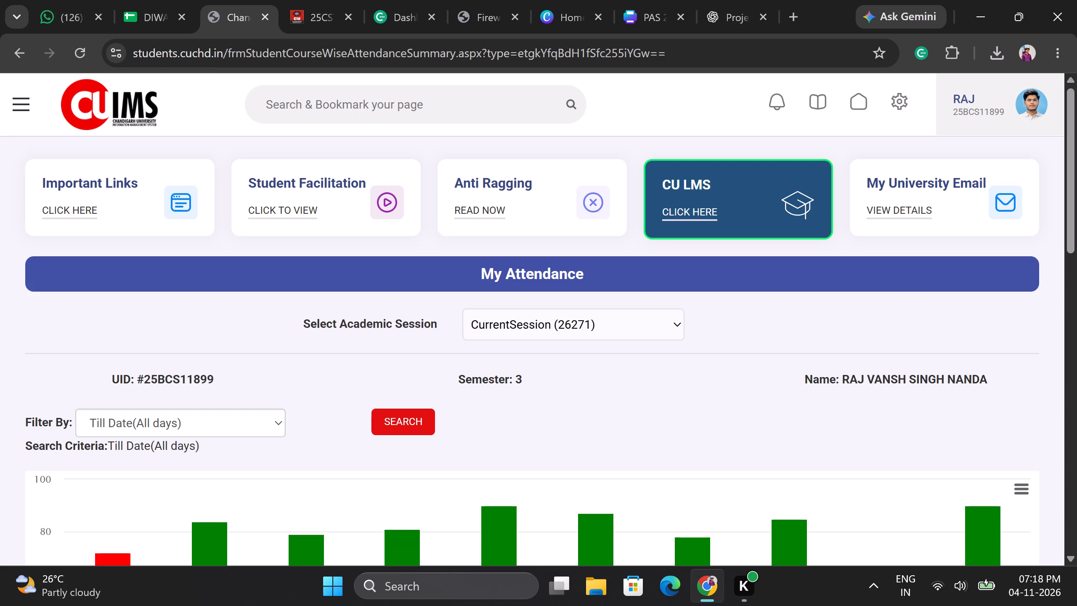
scroll(349, 306, "down", 2)
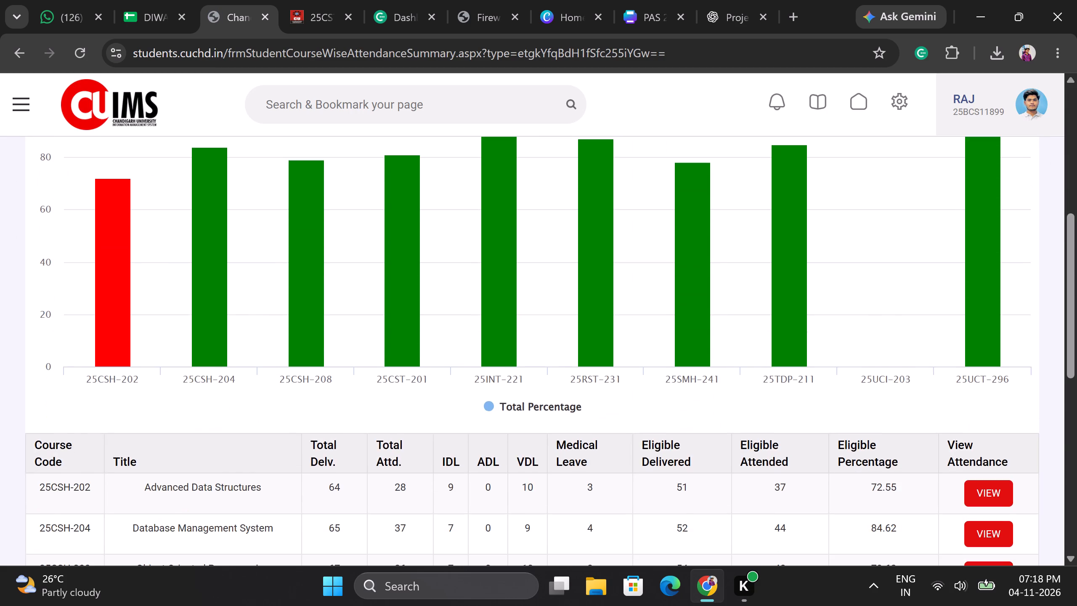
scroll(349, 306, "down", 1)
Open My Time Table in the student portal and look up the faculty teaching Advanced Data Structures, 25CSH-202.
left_click(19, 98)
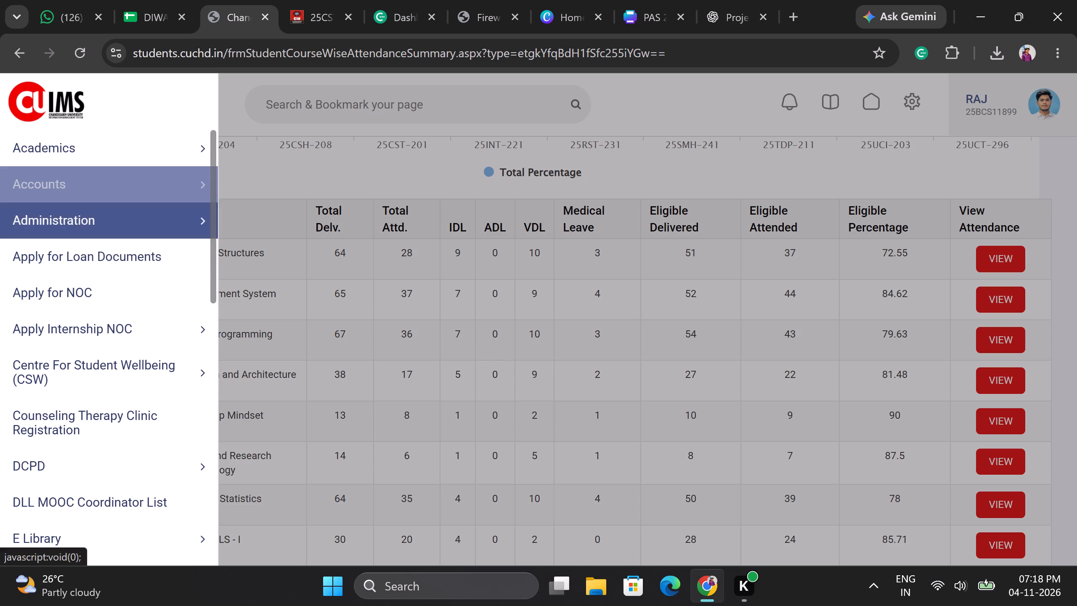
left_click(90, 161)
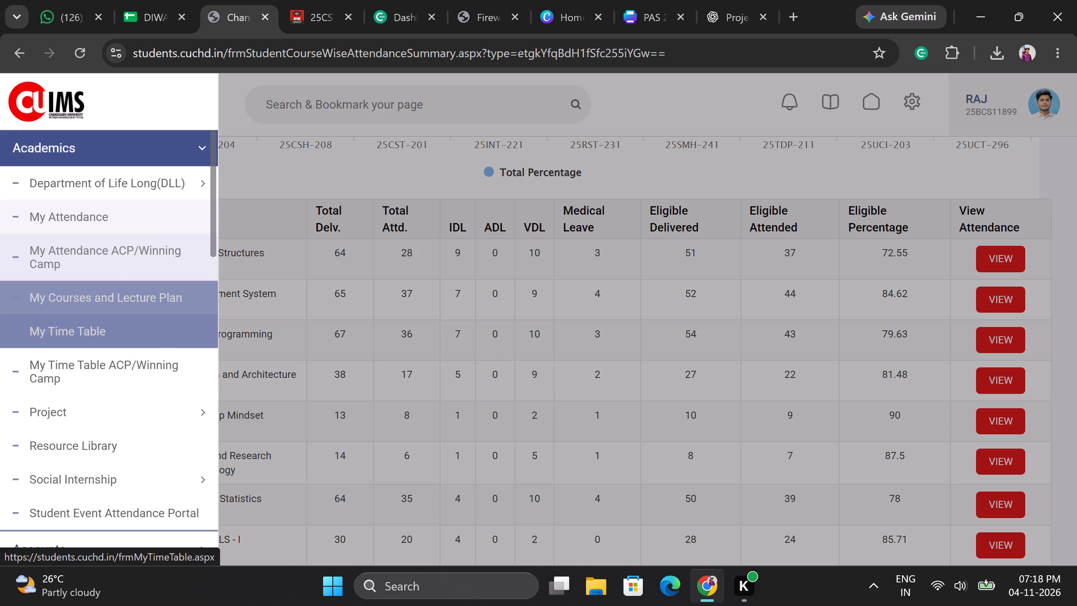
left_click(85, 331)
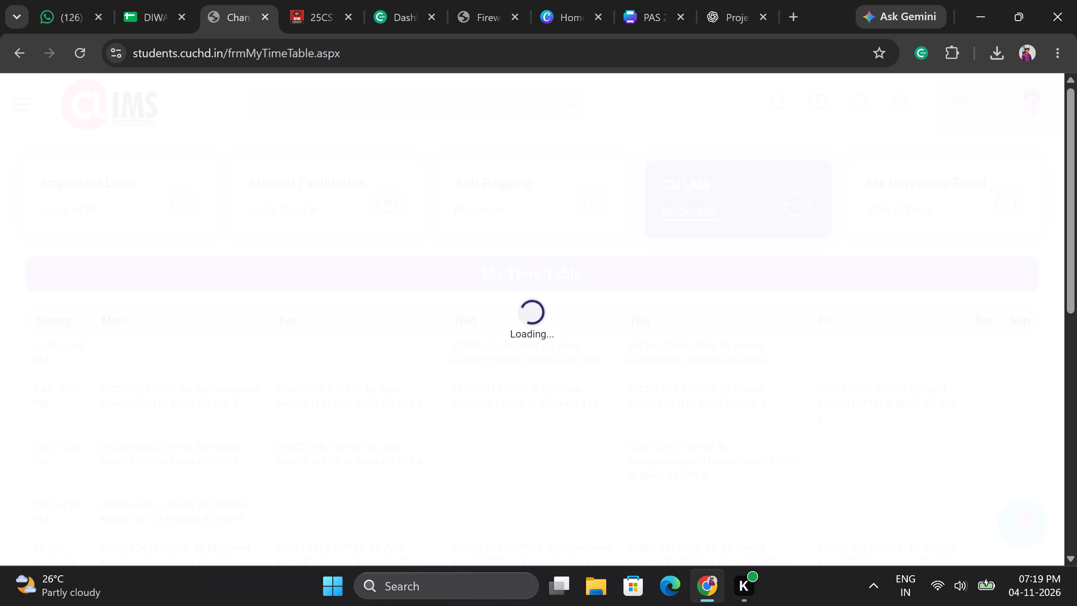
scroll(292, 316, "down", 1)
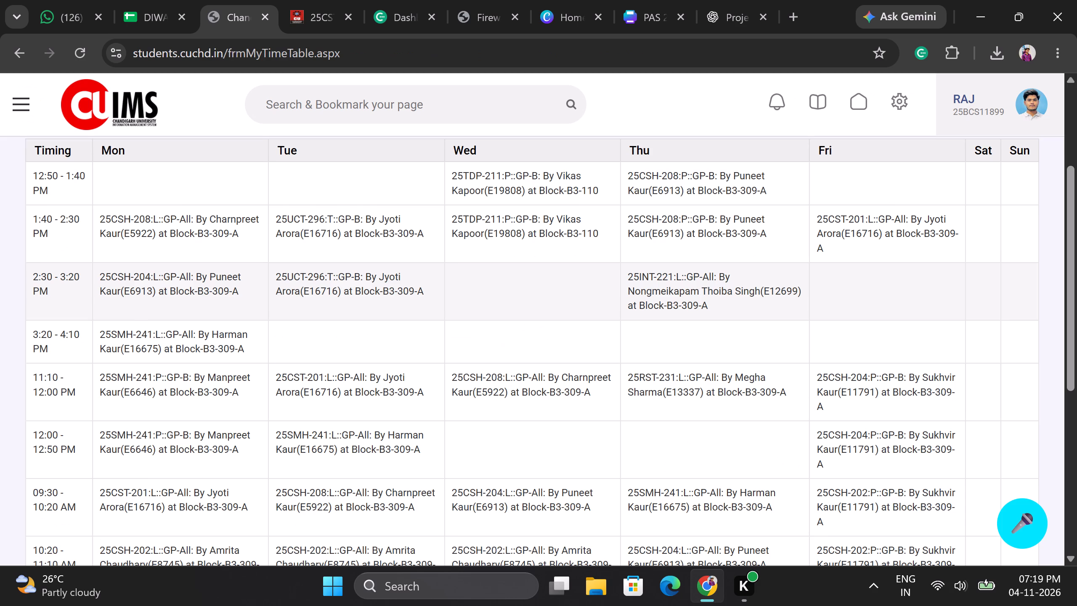
scroll(292, 316, "down", 1)
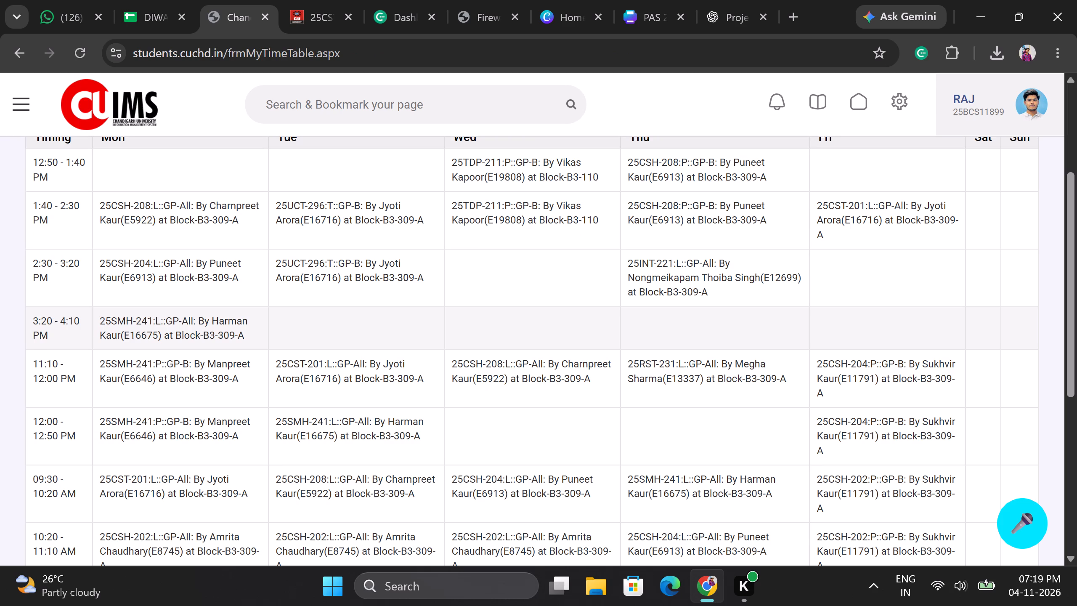
scroll(292, 316, "down", 2)
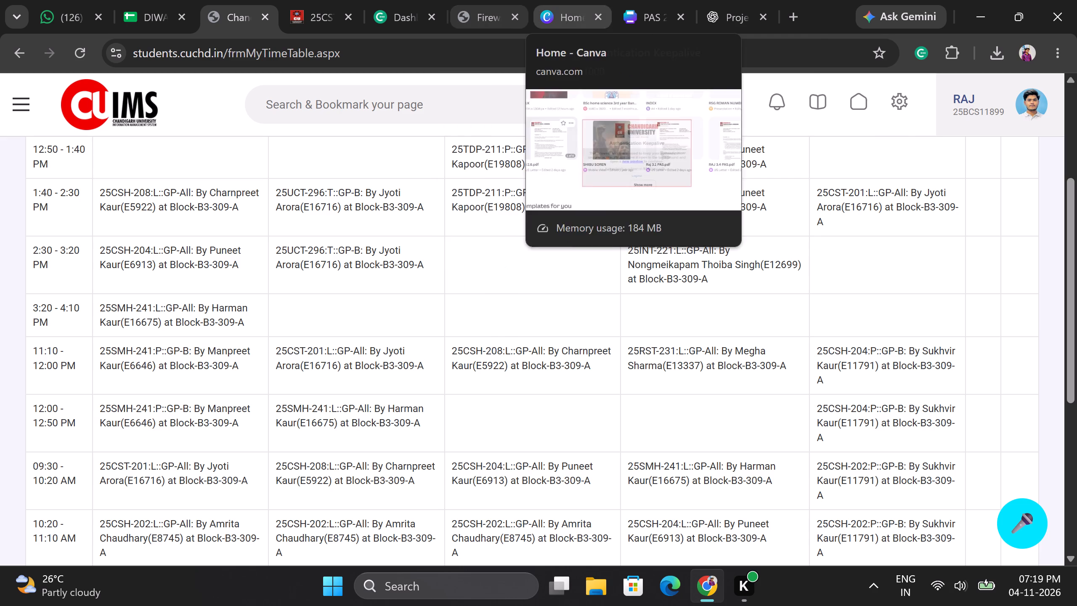
Return to the Canva report and copy the lines from SUBMITTED TO: through Session: 2026–2027.
left_click(714, 0)
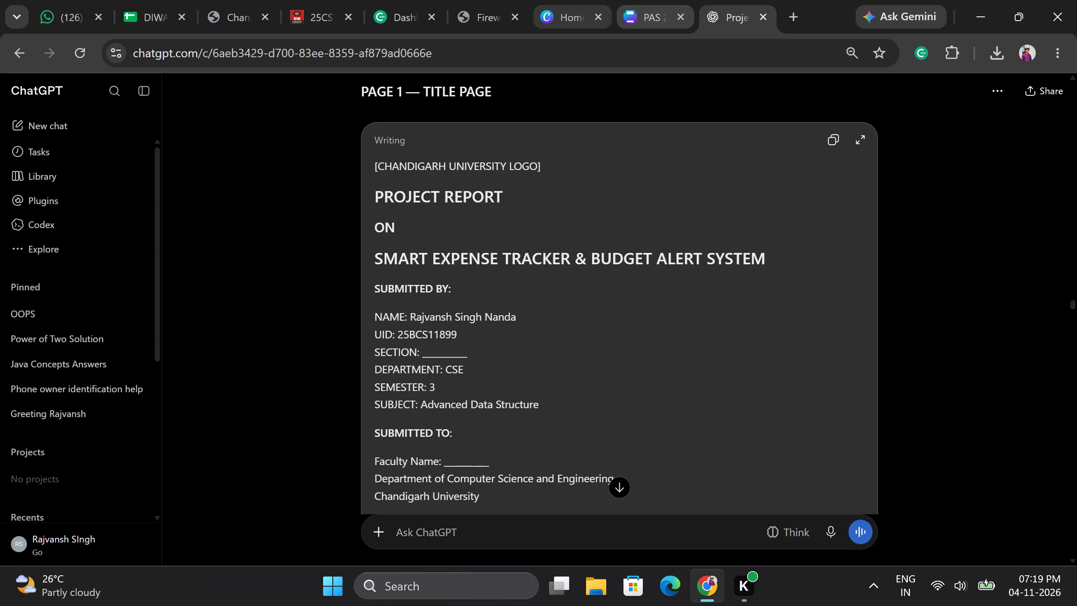
left_click(635, 0)
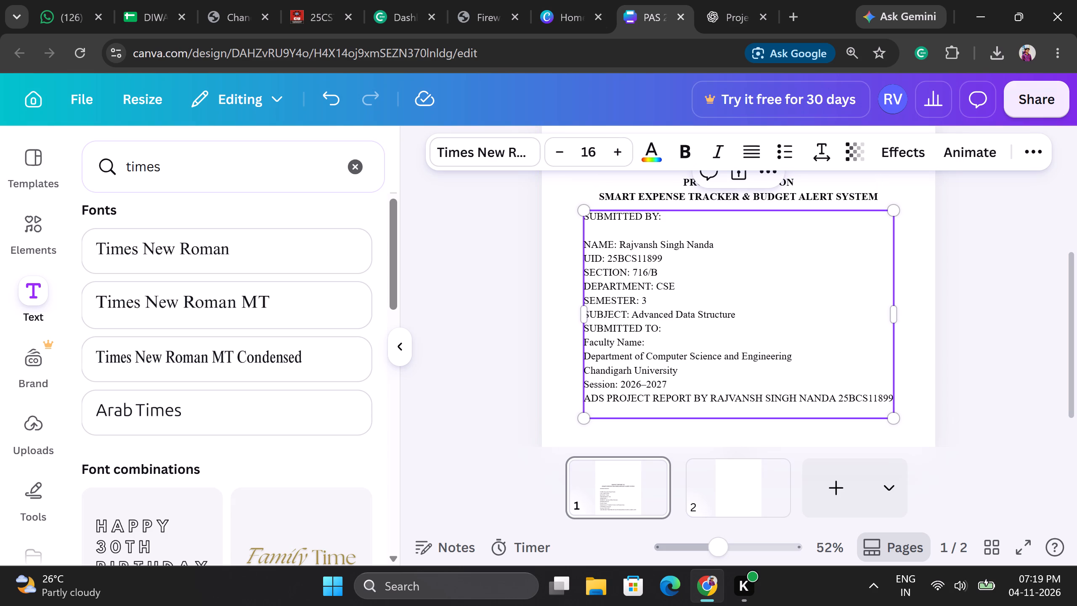
scroll(653, 226, "up", 1)
scroll(653, 226, "down", 2)
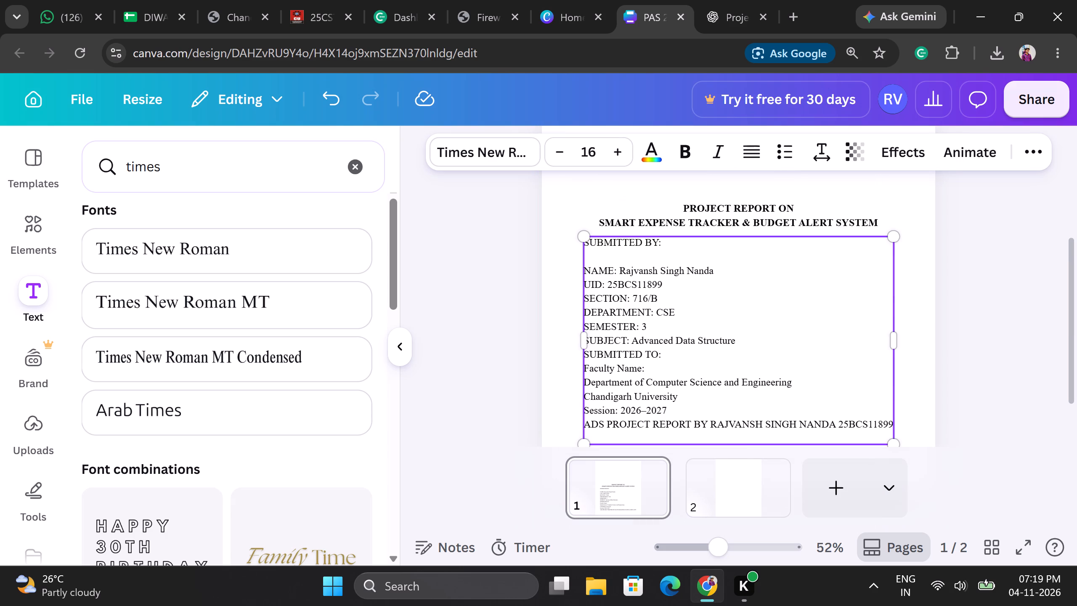
left_click_drag(584, 323, 737, 356)
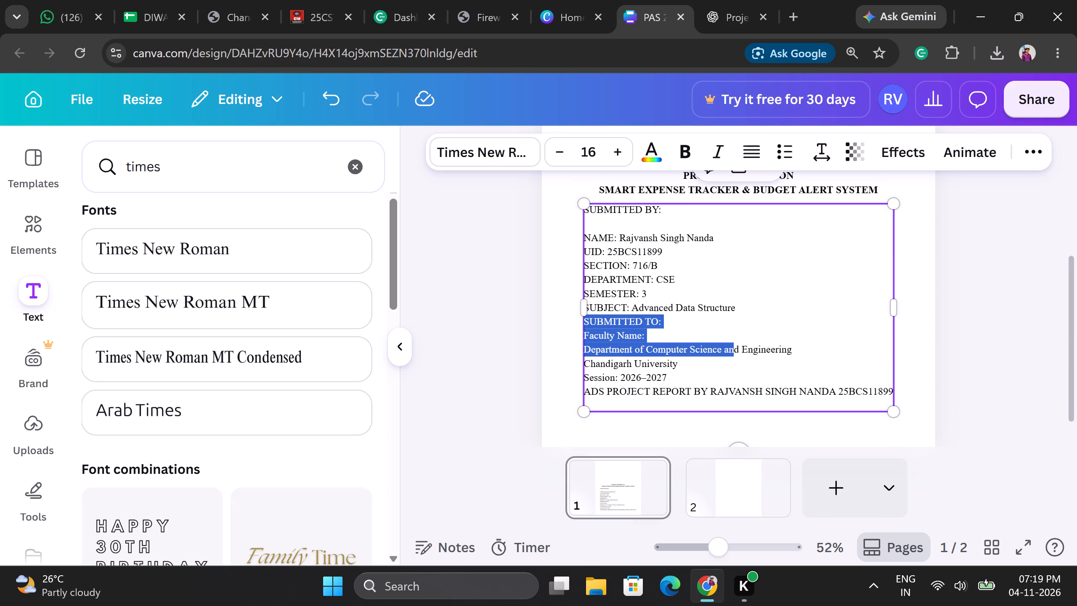
left_click_drag(737, 356, 776, 375)
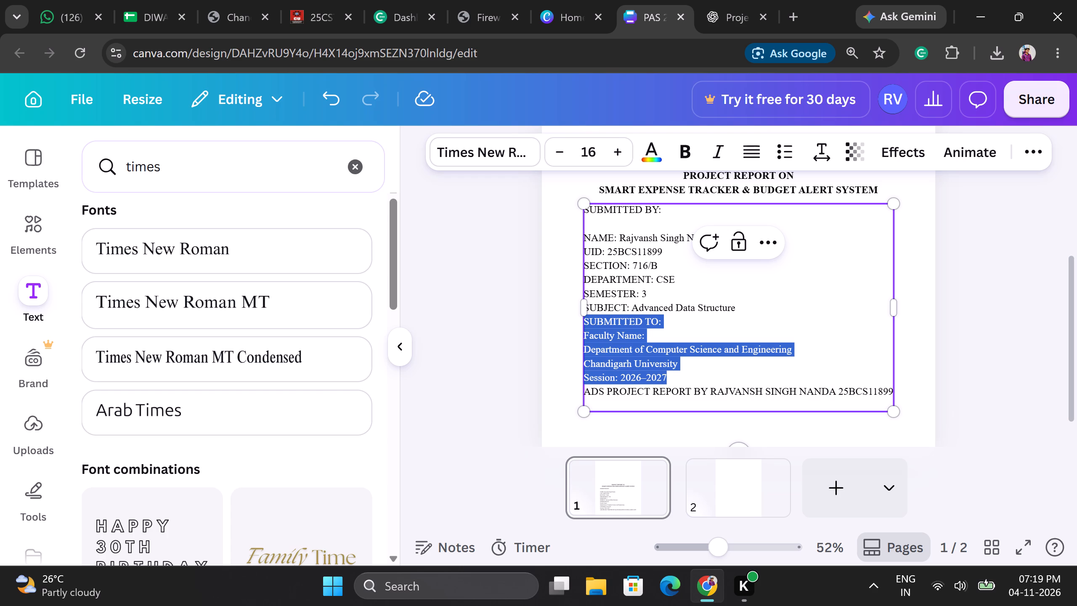
left_click_drag(776, 375, 774, 374)
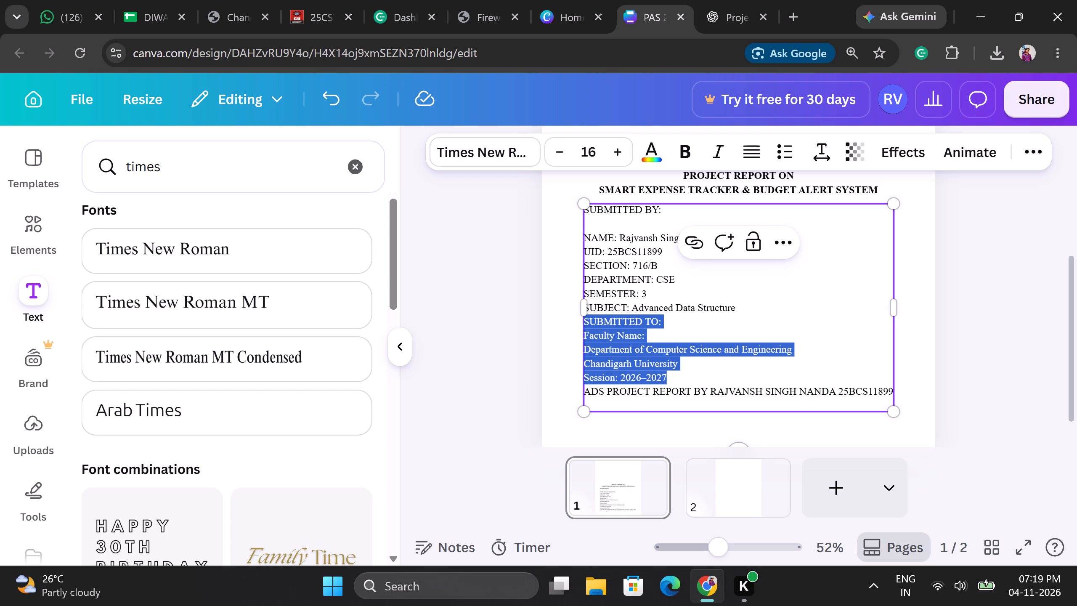
key("ctrl+c")
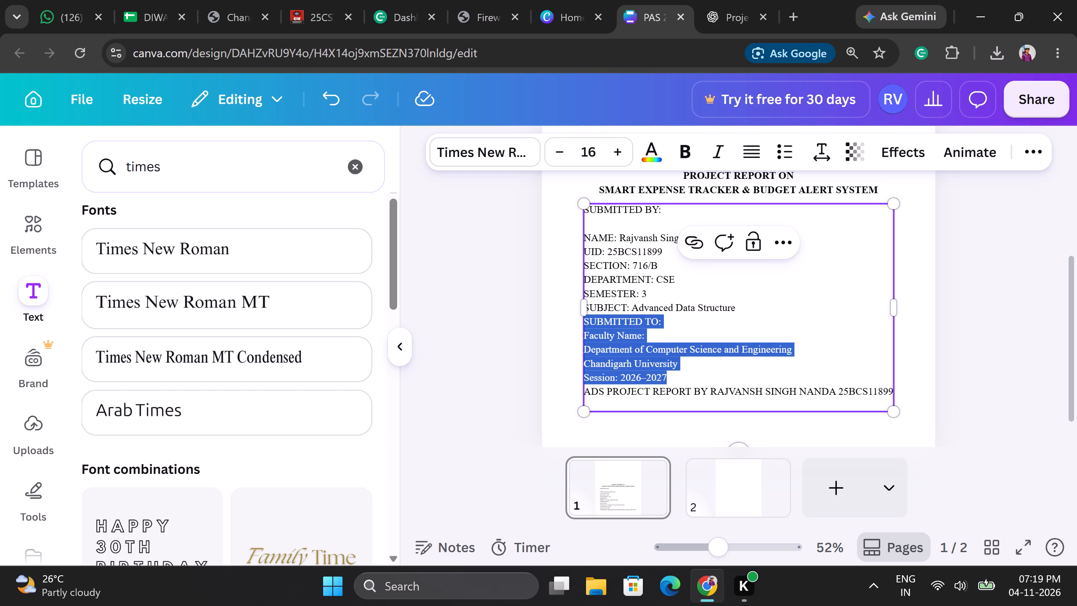
Delete the final line beginning ADS PROJECT REPORT BY from the submission details text box.
left_click(729, 385)
left_click_drag(708, 388, 583, 394)
left_click(583, 394)
left_click(605, 394)
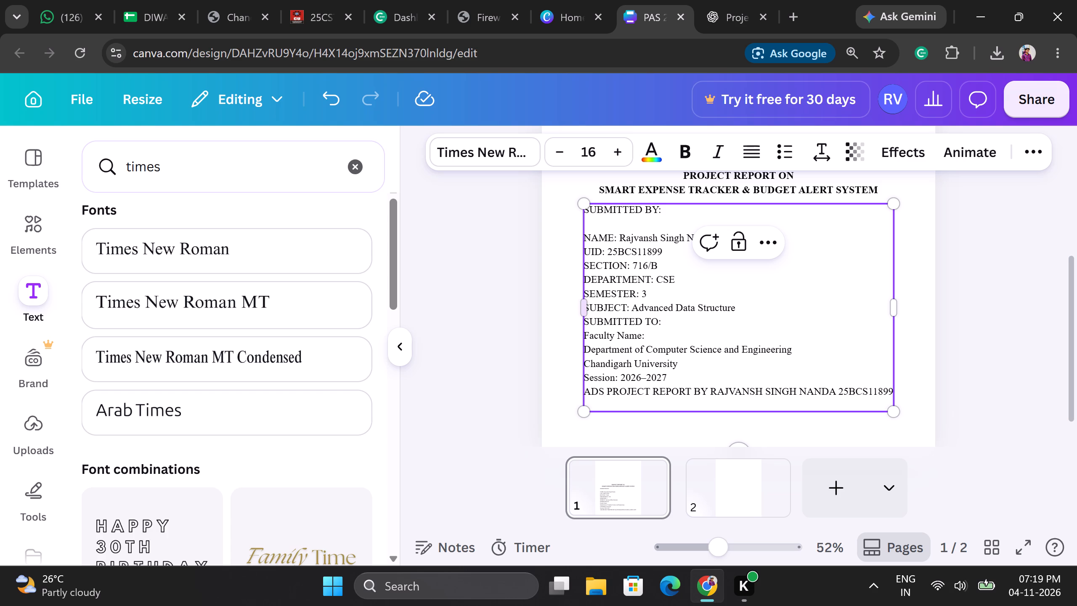
left_click_drag(586, 393, 897, 395)
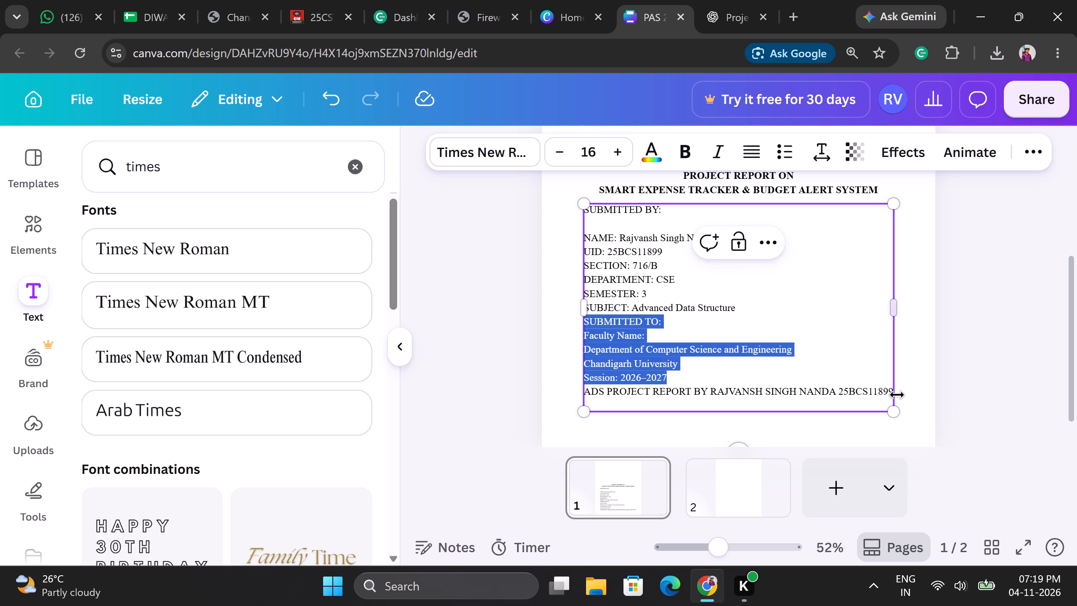
left_click_drag(897, 395, 891, 395)
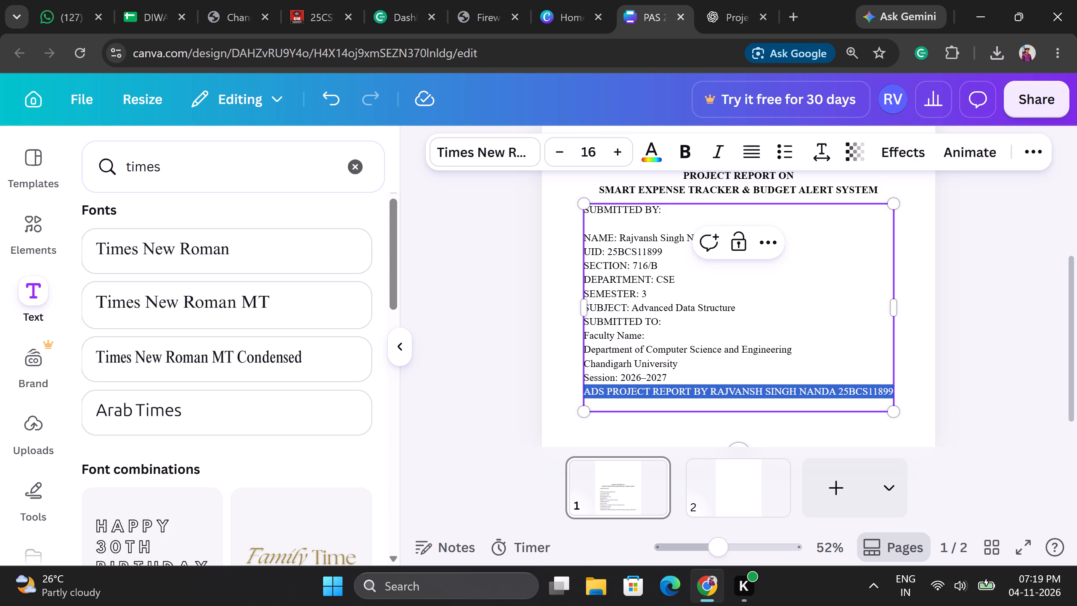
left_click_drag(891, 395, 892, 394)
key("BackSpace")
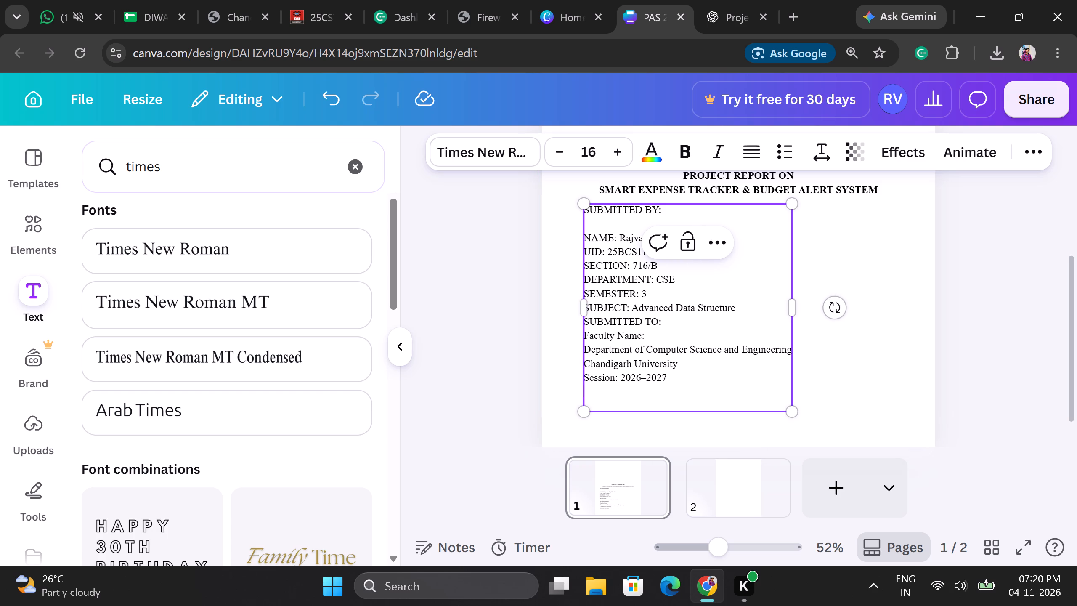
Copy the lines from SUBMITTED TO: through Session: 2026–2027 and remove them, ending the text box at SUBJECT: Advanced Data Structure.
left_click_drag(585, 318, 684, 386)
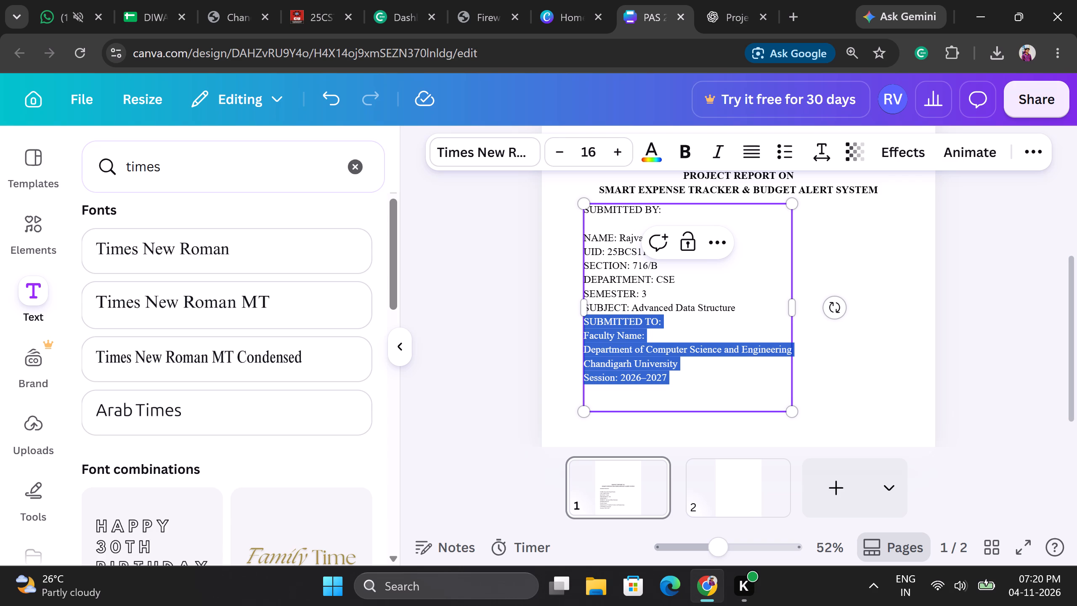
left_click_drag(684, 386, 688, 386)
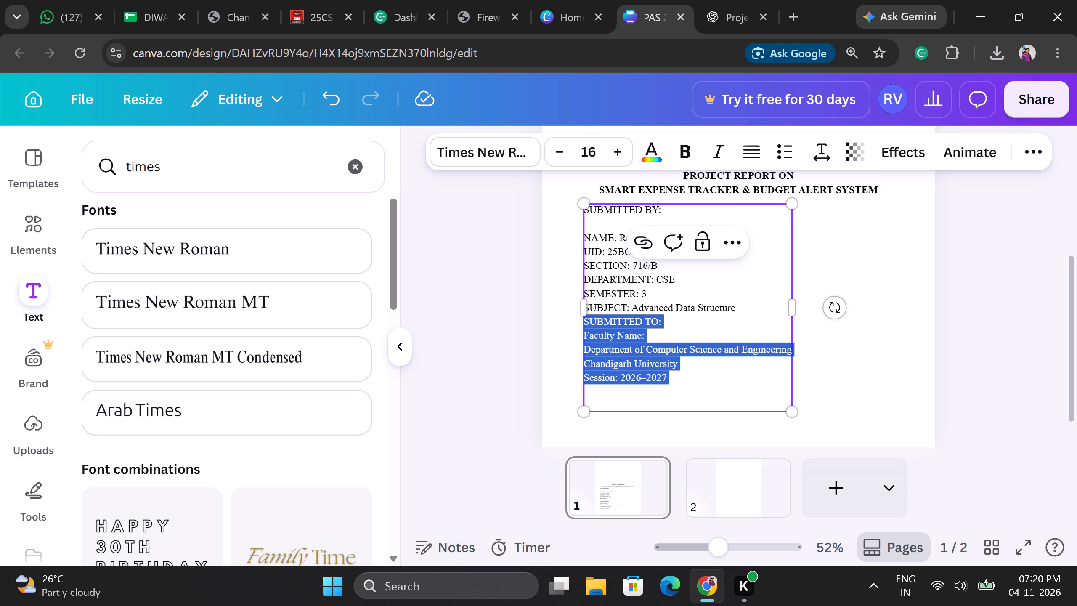
key("ctrl+c")
key("BackSpace")
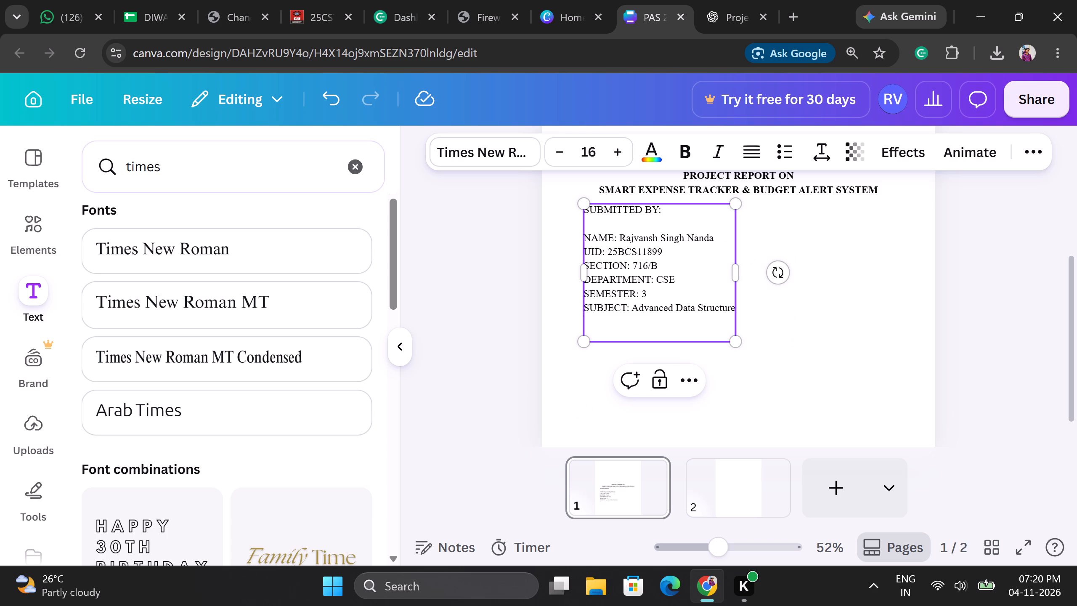
key("BackSpace")
key("BackSpace")
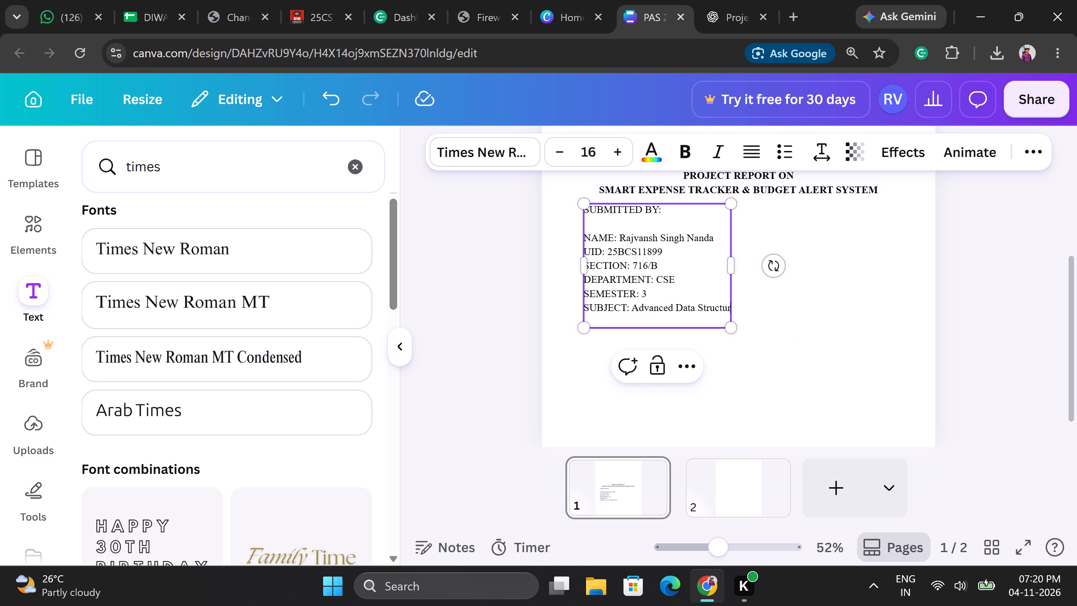
key("e")
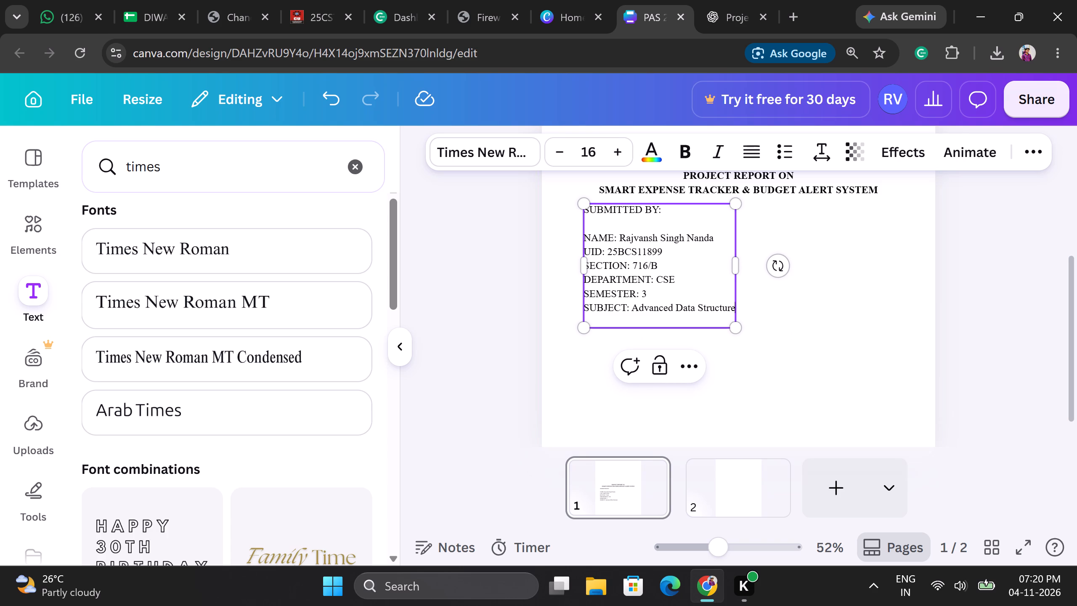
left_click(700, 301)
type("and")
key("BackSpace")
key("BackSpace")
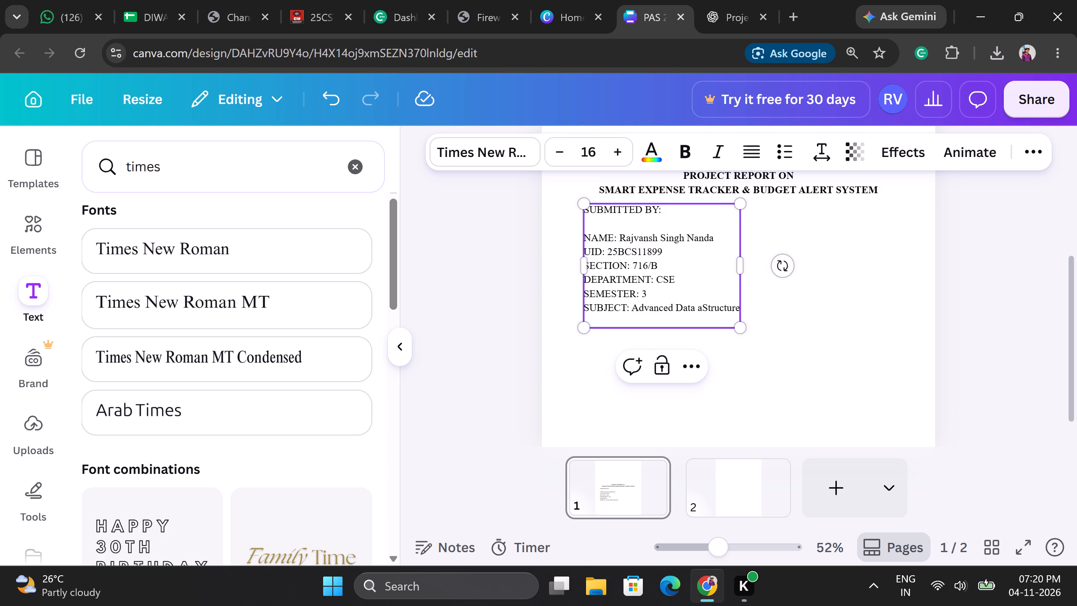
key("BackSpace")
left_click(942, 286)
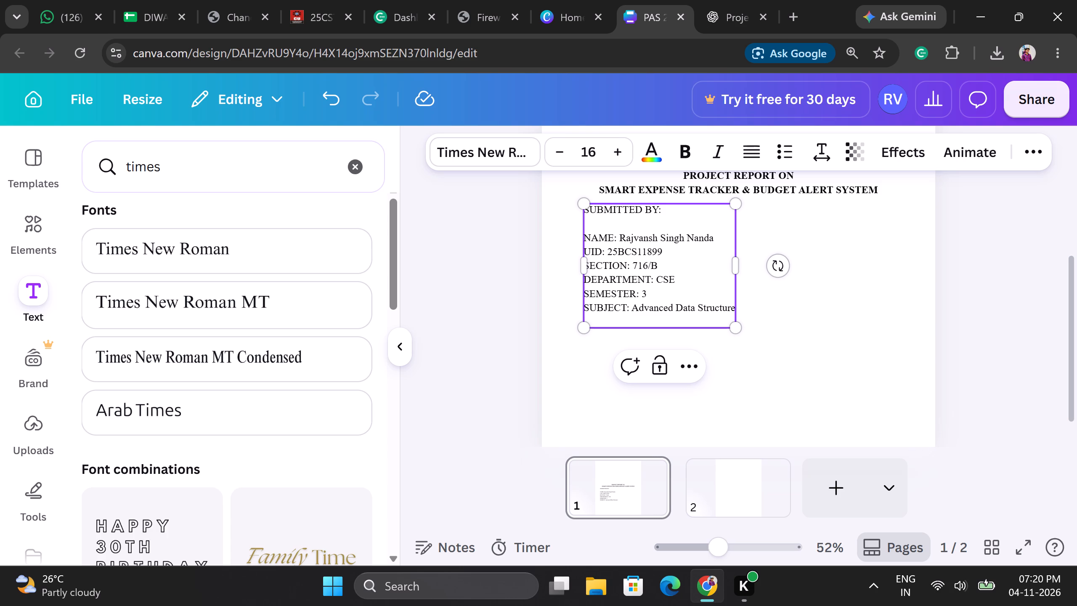
Move the SUBMITTED BY text box further down the title page, leaving a gap below the project title.
left_click_drag(660, 231, 661, 244)
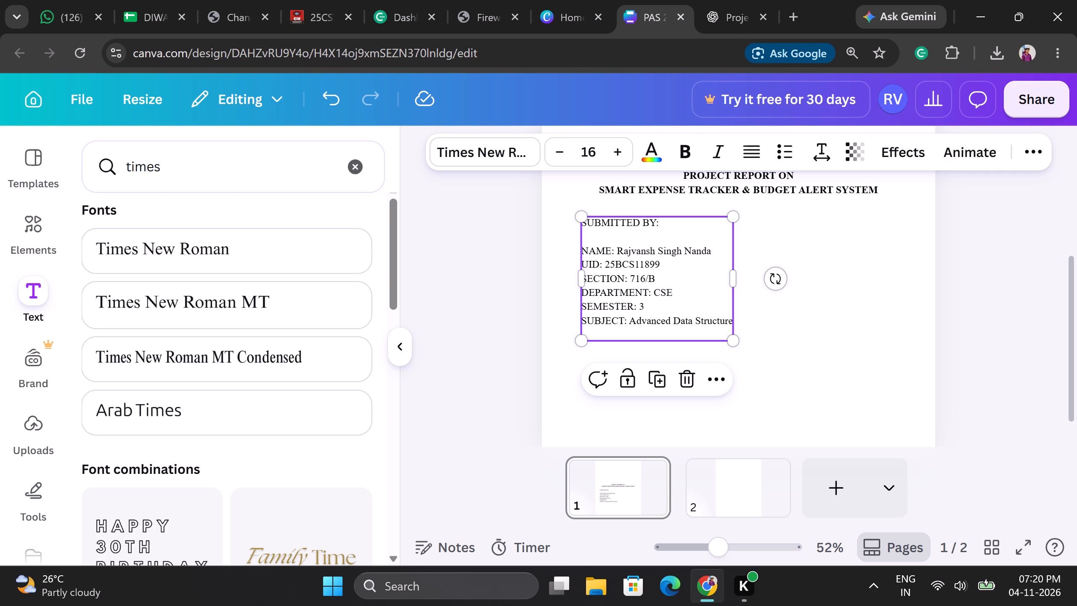
left_click_drag(653, 242, 674, 245)
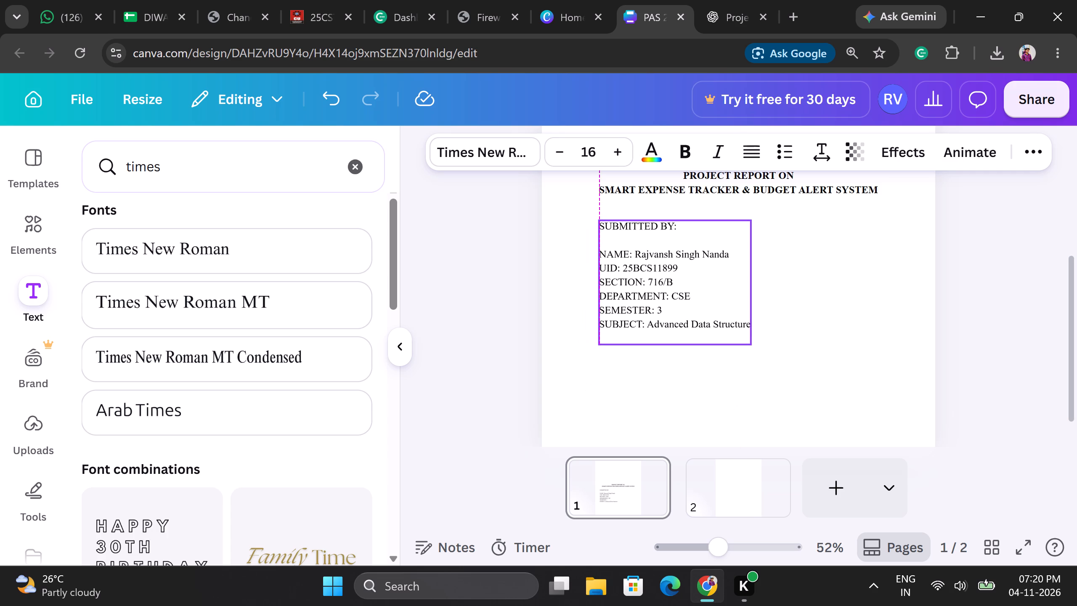
left_click_drag(674, 245, 672, 271)
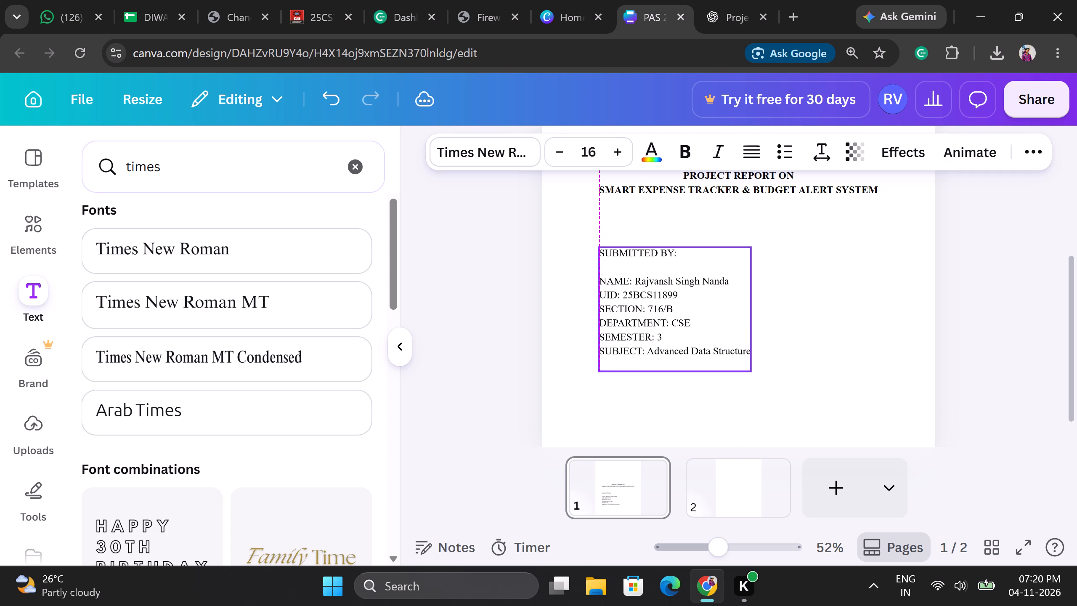
left_click_drag(672, 271, 660, 279)
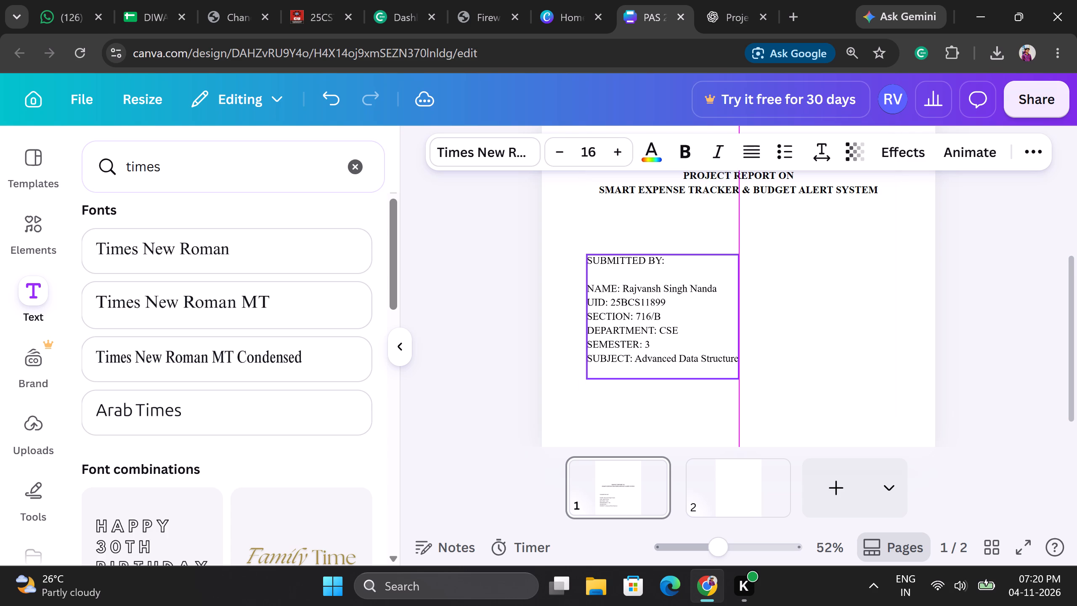
left_click_drag(660, 279, 654, 278)
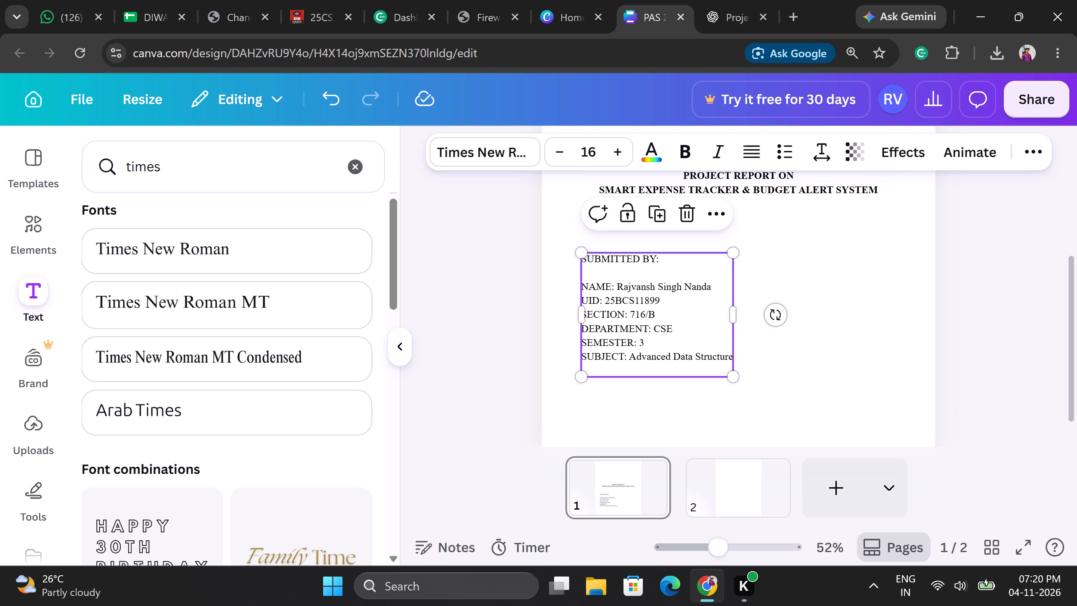
Make the NAME: label bold in the SUBMITTED BY text box.
left_click(613, 289)
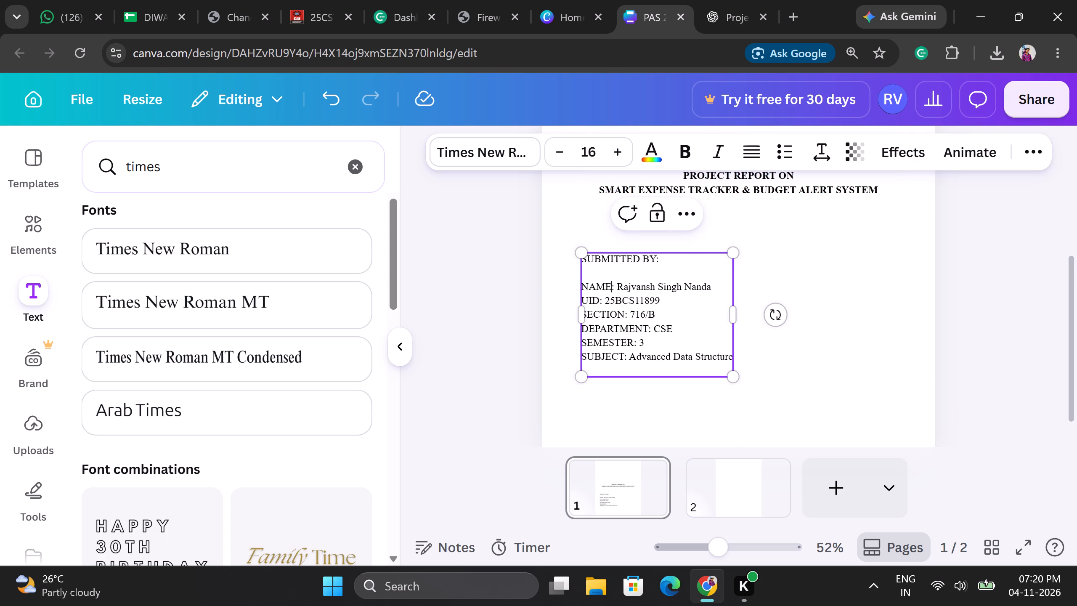
left_click_drag(613, 289, 578, 287)
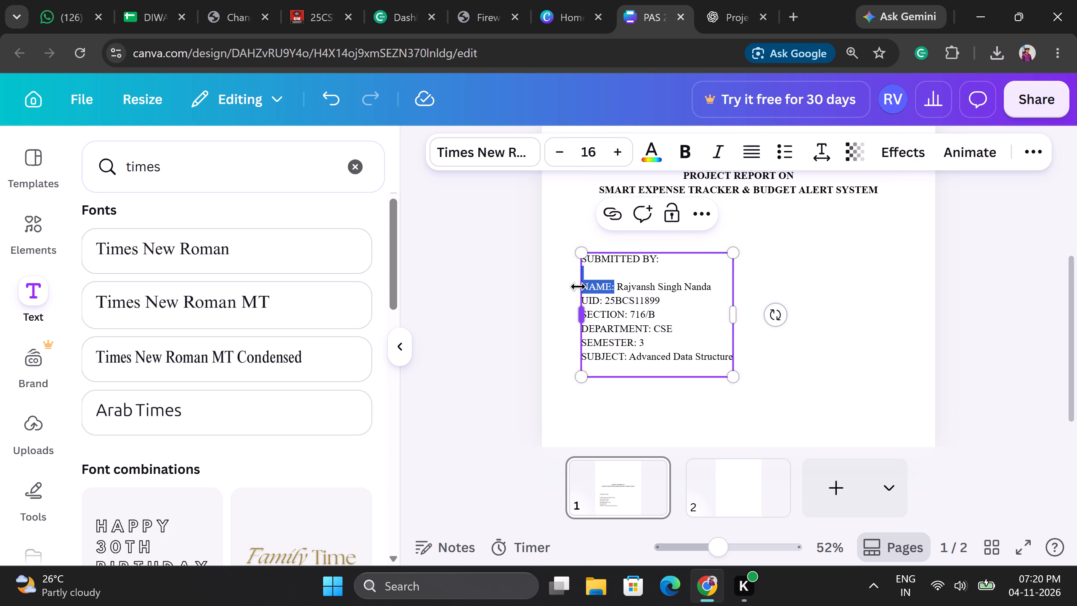
key("ctrl+b")
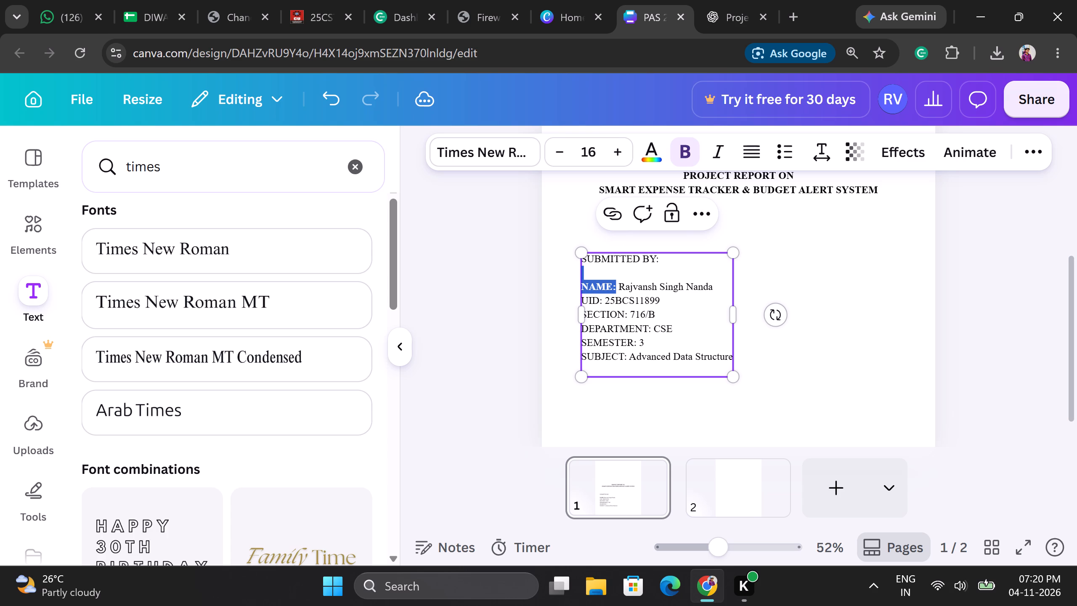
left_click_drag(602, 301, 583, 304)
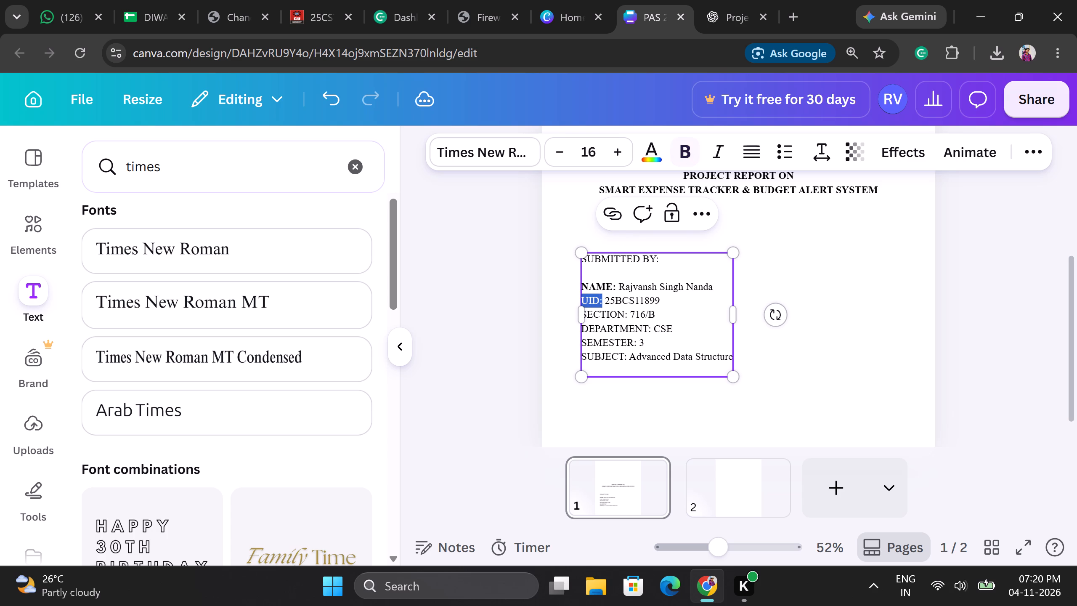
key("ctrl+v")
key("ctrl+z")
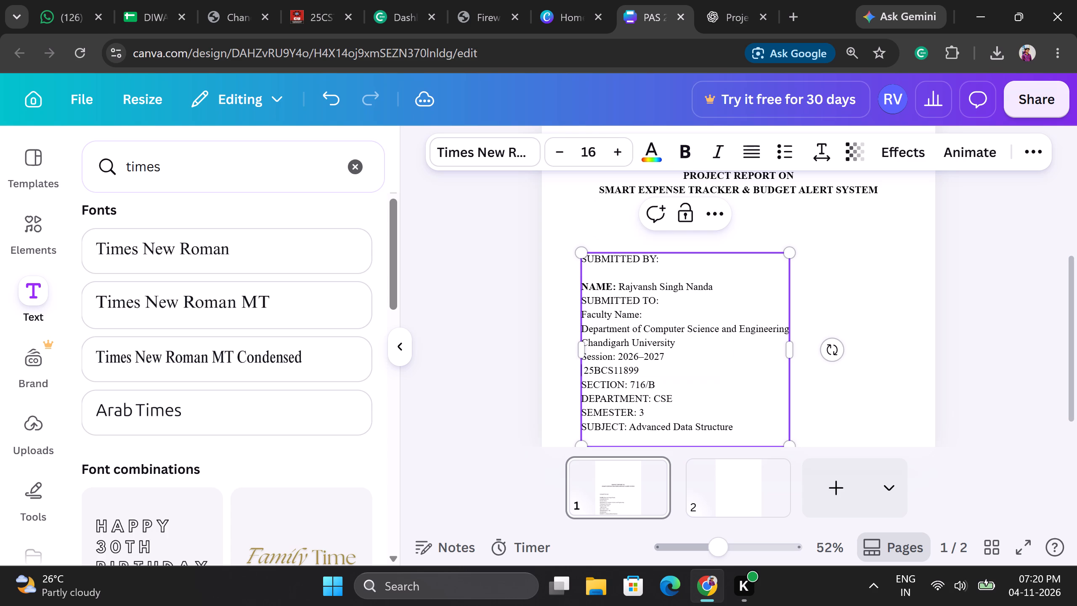
Make the UID:, SECTION: and DEPARTMENT: labels bold in the SUBMITTED BY text box.
left_click(583, 304)
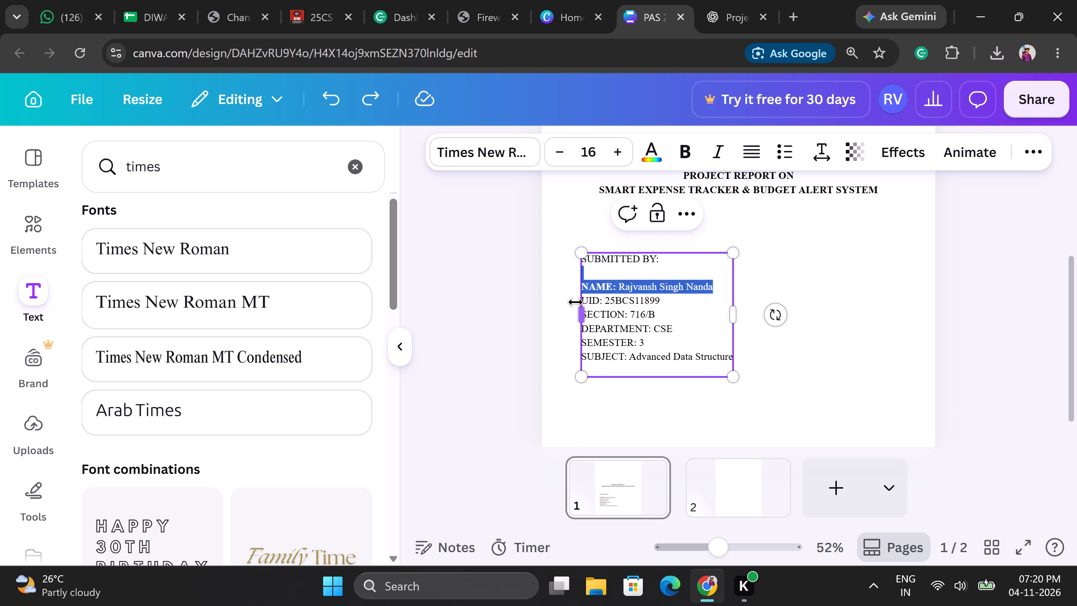
left_click(581, 304)
left_click_drag(604, 301, 589, 301)
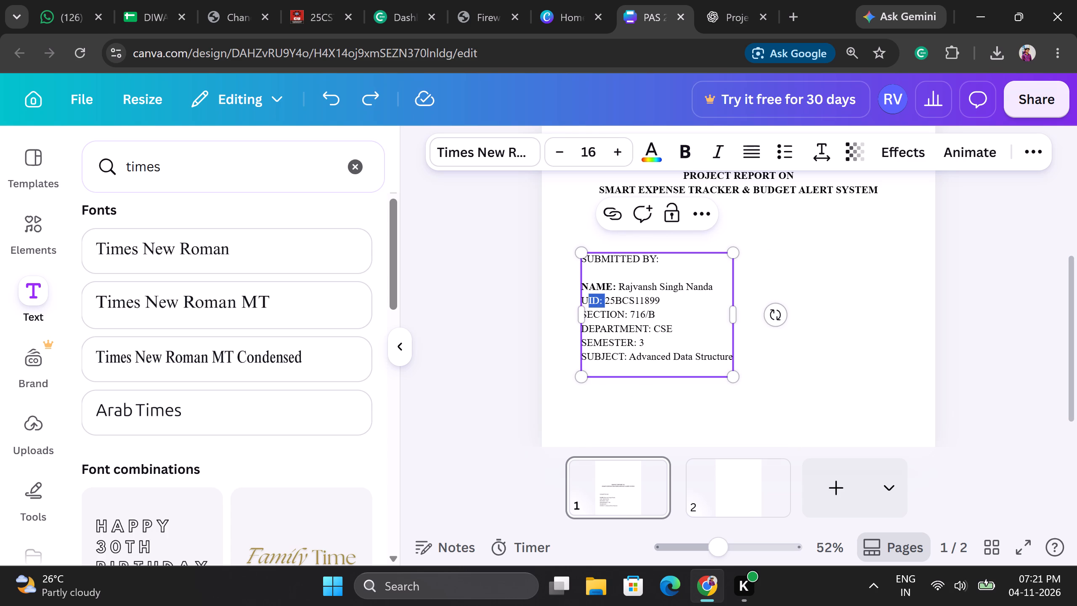
left_click_drag(589, 301, 582, 301)
key("ctrl+b")
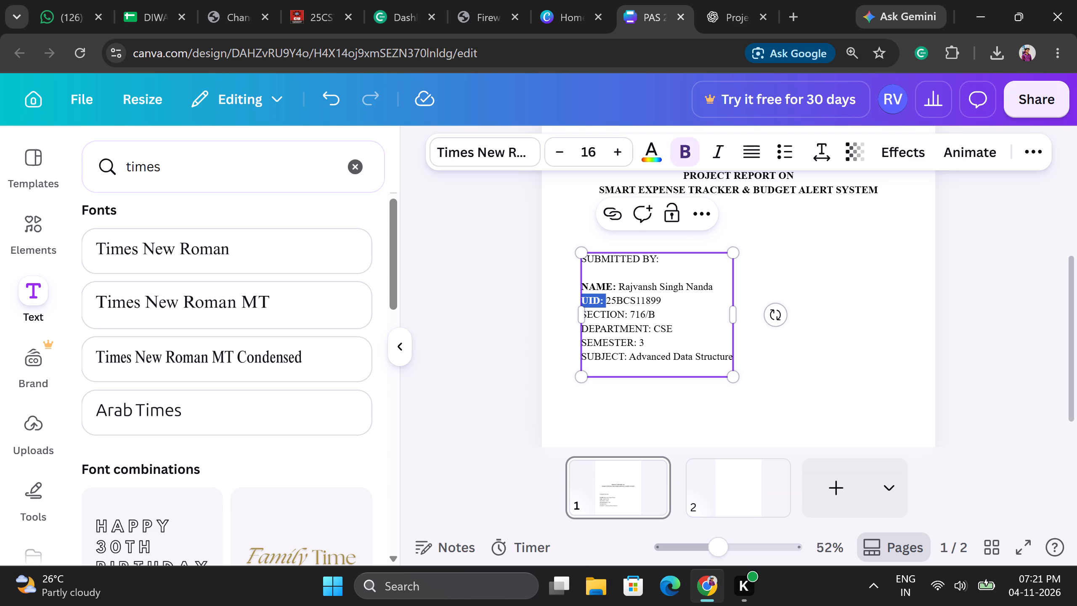
left_click_drag(627, 317, 585, 316)
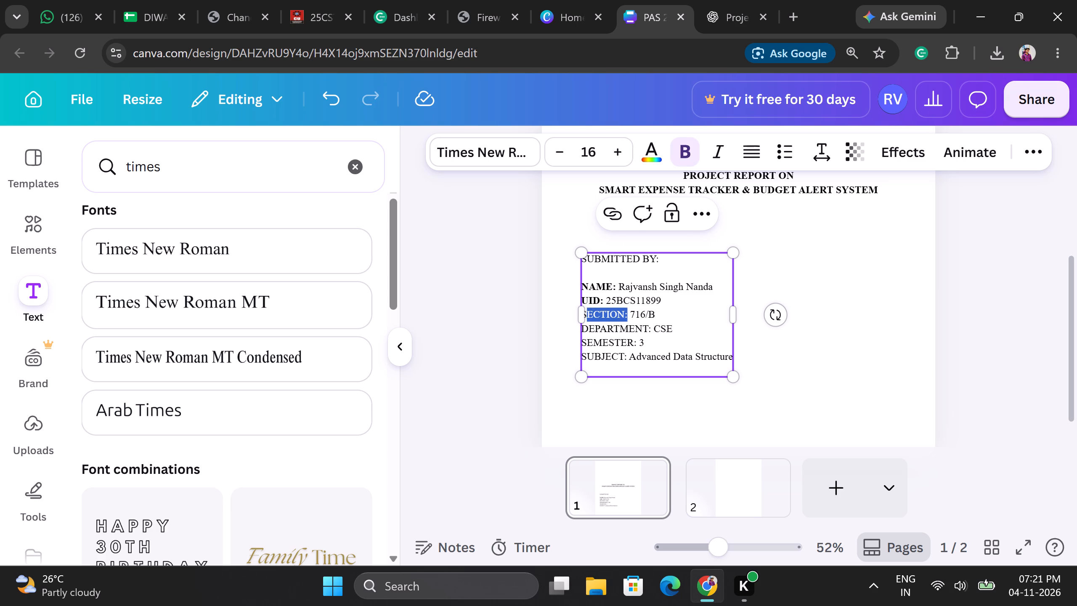
left_click_drag(585, 316, 583, 316)
key("ctrl+b")
left_click_drag(650, 330, 639, 332)
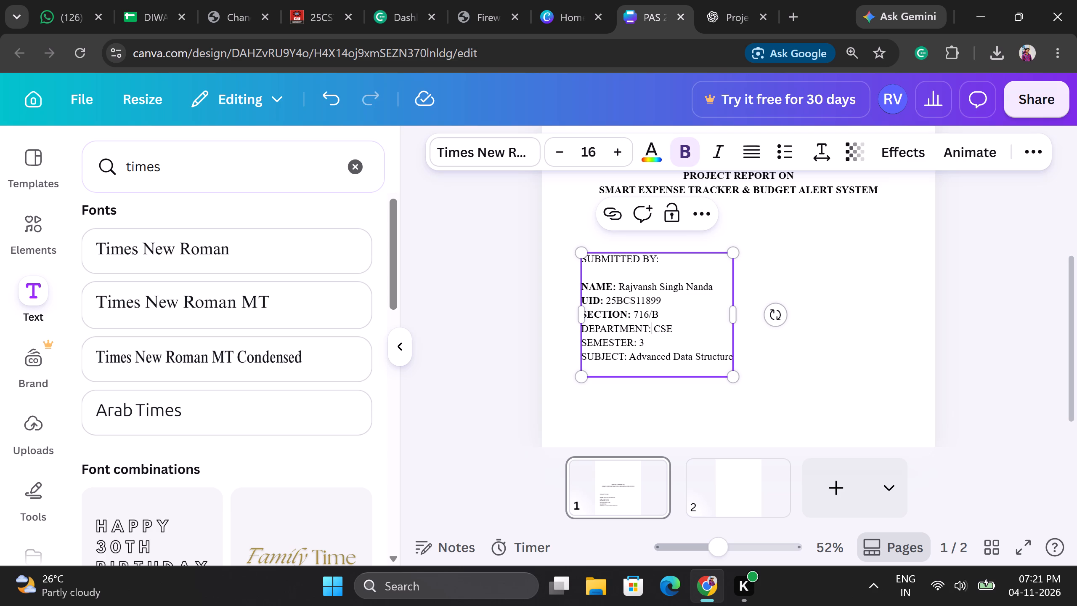
left_click_drag(639, 332, 583, 329)
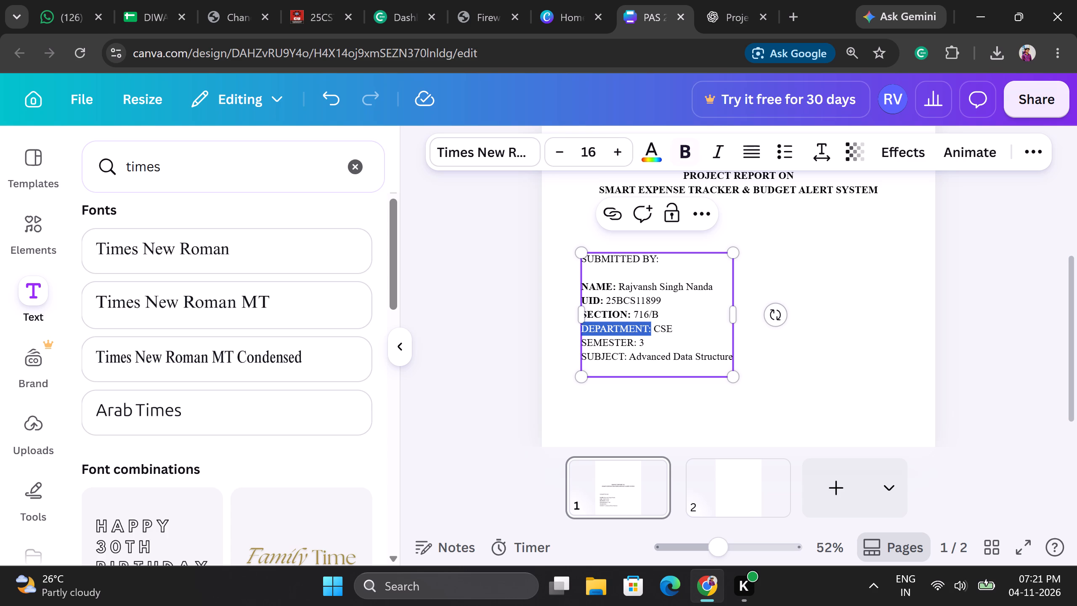
key("ctrl+b")
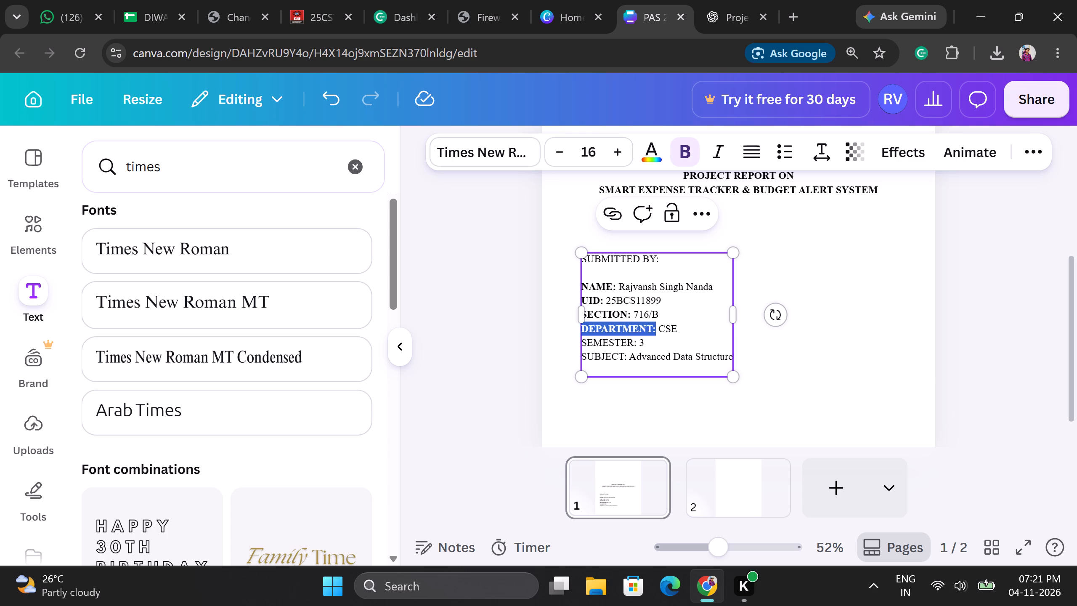
Shorten the SEMESTER label to SEM and change its value to 3rd, so the line reads SEM: 3rd.
left_click_drag(636, 343, 610, 341)
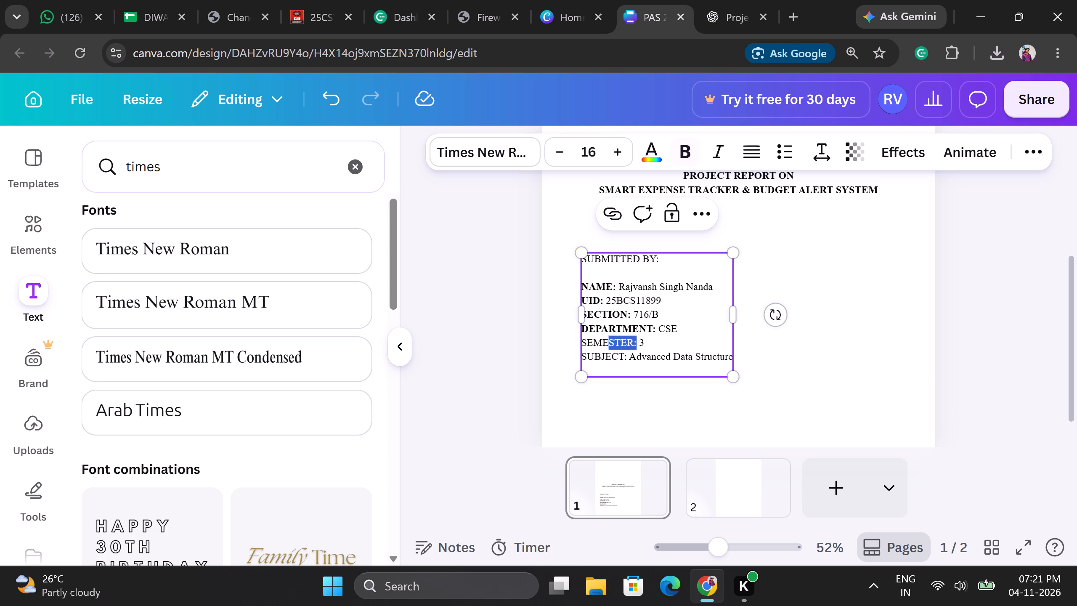
left_click(633, 345)
left_click_drag(633, 345, 615, 345)
left_click(615, 345)
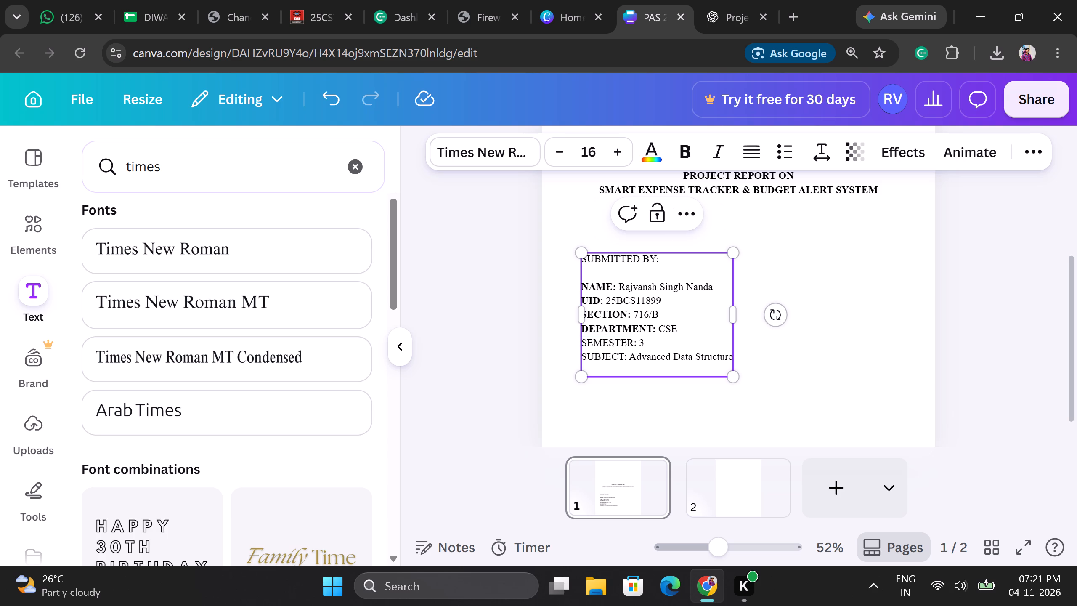
left_click_drag(611, 344, 633, 344)
key("BackSpace")
key("BackSpace")
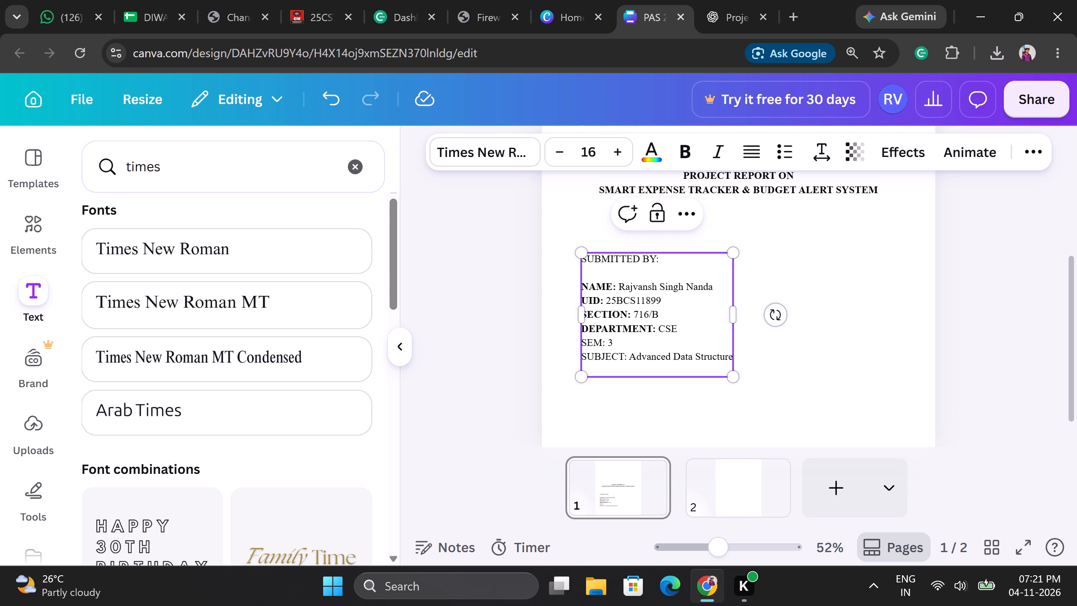
left_click(615, 341)
type("rd")
Make the SEM: and SUBJECT: labels bold in the submission details text box.
left_click_drag(607, 342, 582, 340)
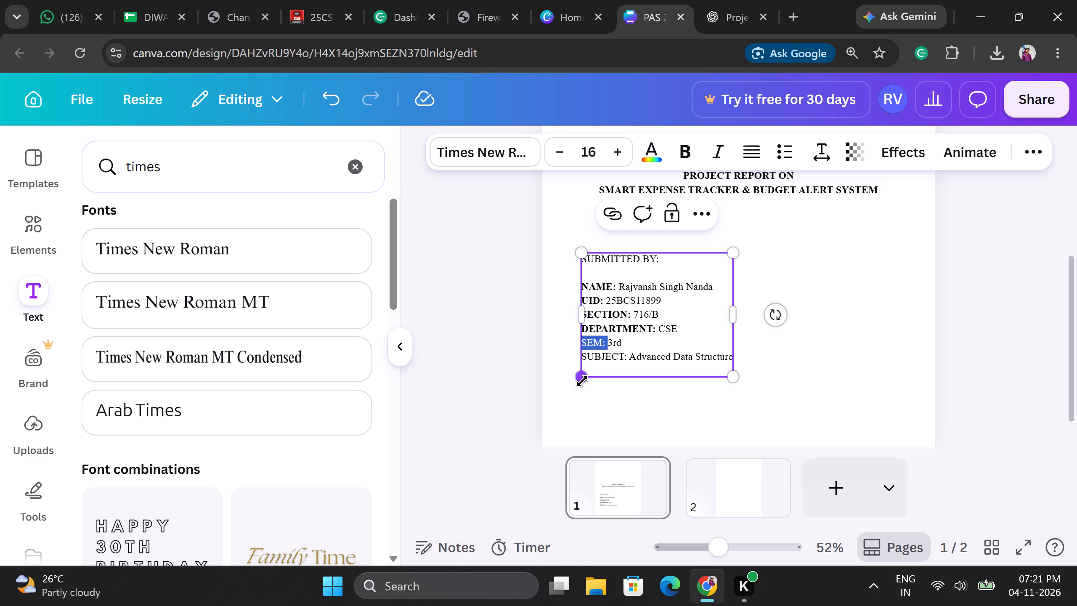
key("ctrl+b")
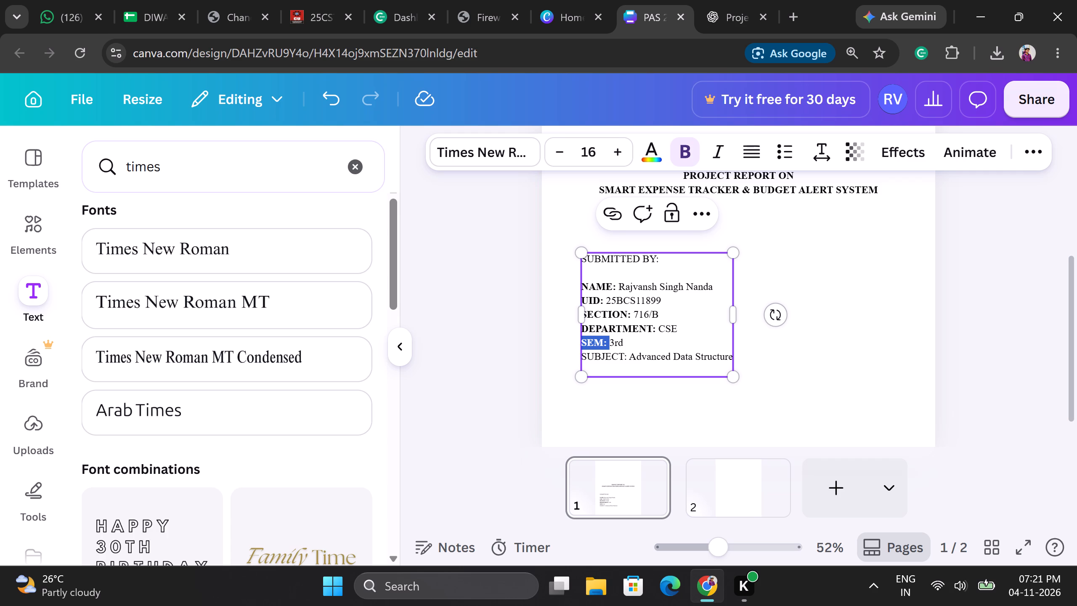
left_click_drag(627, 355, 584, 359)
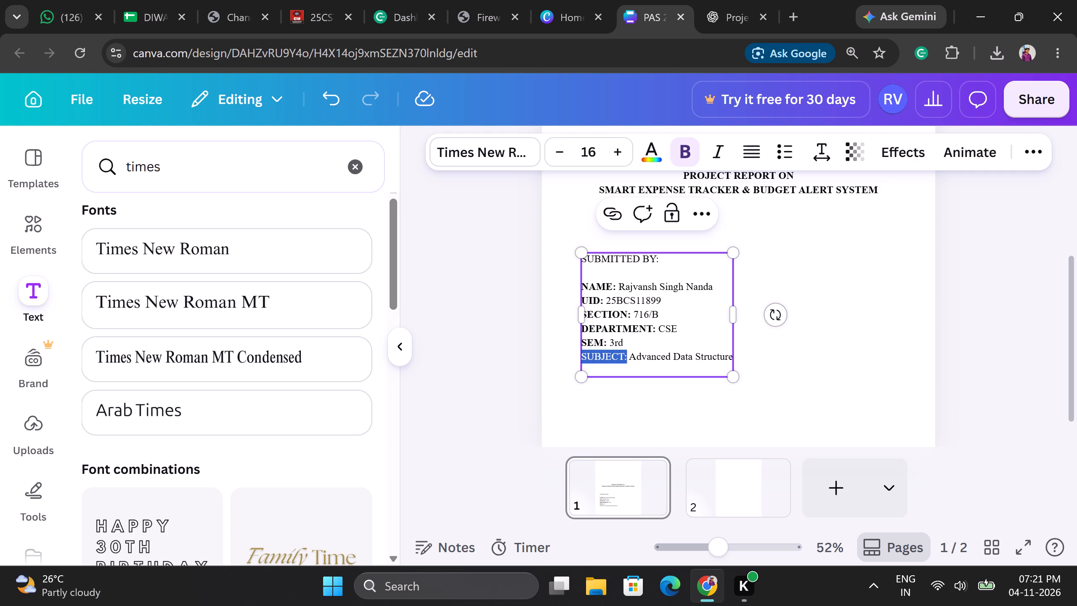
left_click_drag(584, 359, 581, 359)
left_click(581, 359)
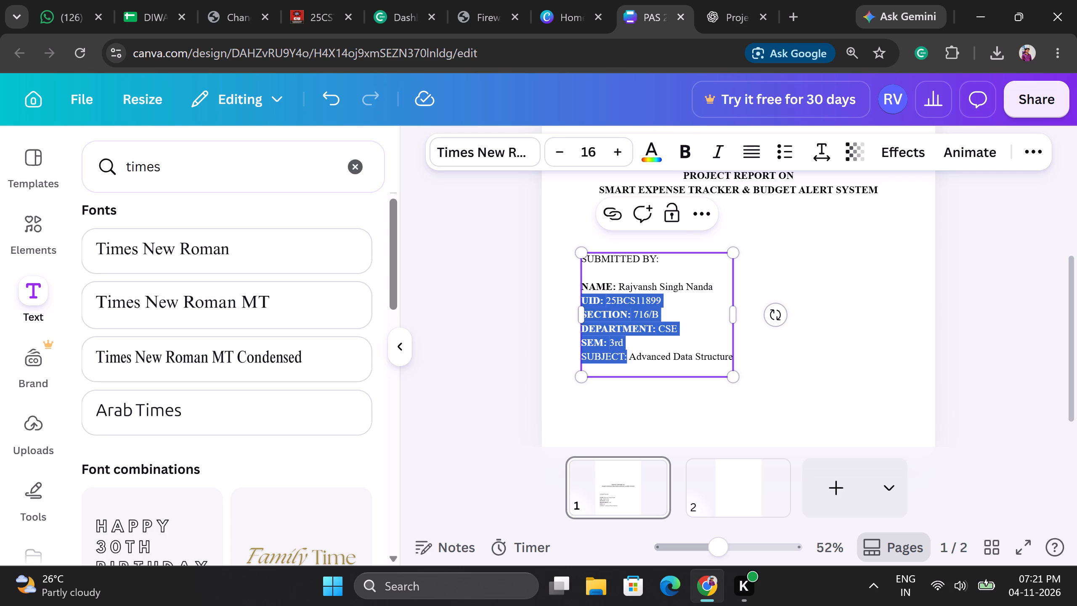
left_click(627, 358)
left_click_drag(627, 358, 605, 358)
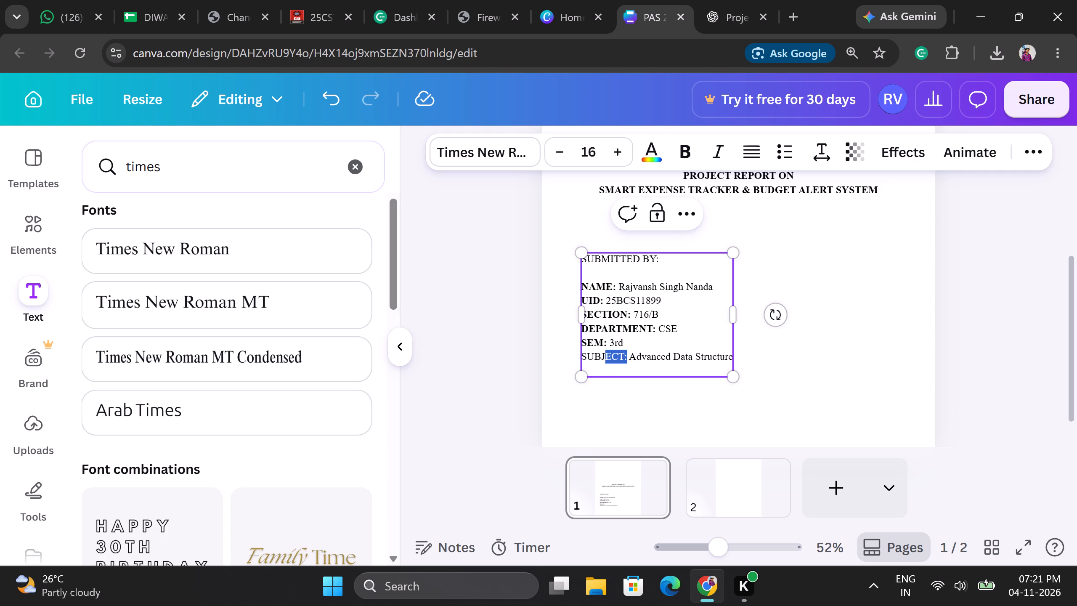
left_click_drag(605, 358, 583, 357)
key("ctrl+b")
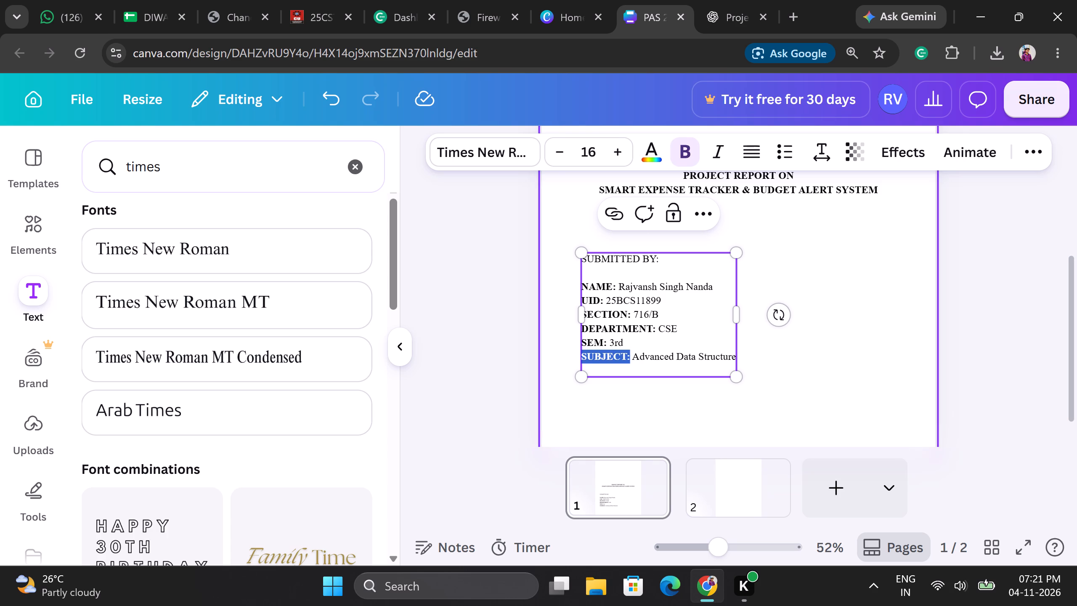
left_click(895, 346)
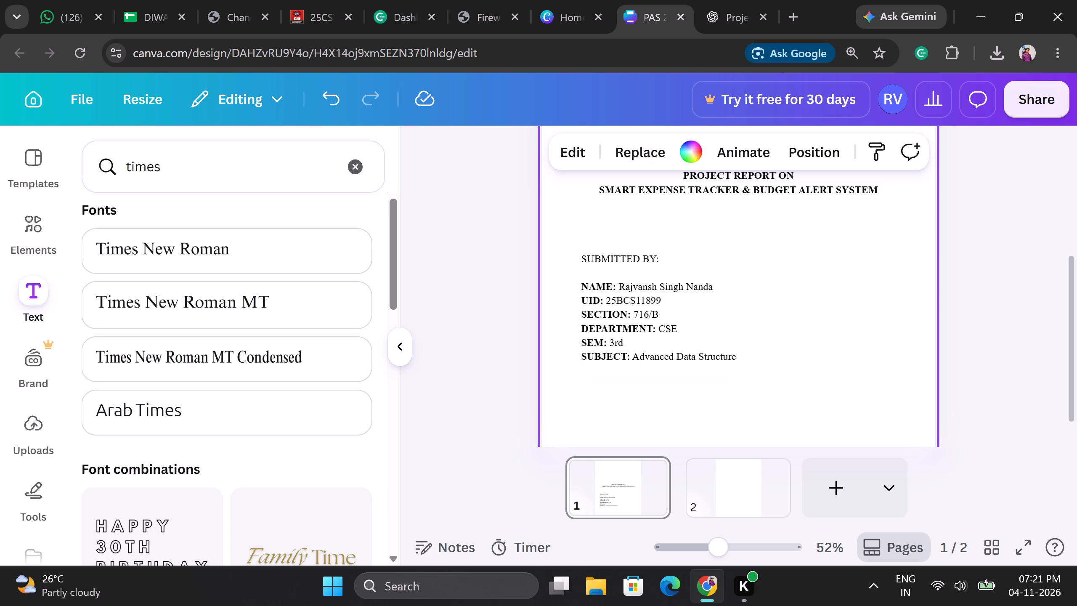
Make the SUBMITTED BY: heading bold on the title page.
left_click(708, 289)
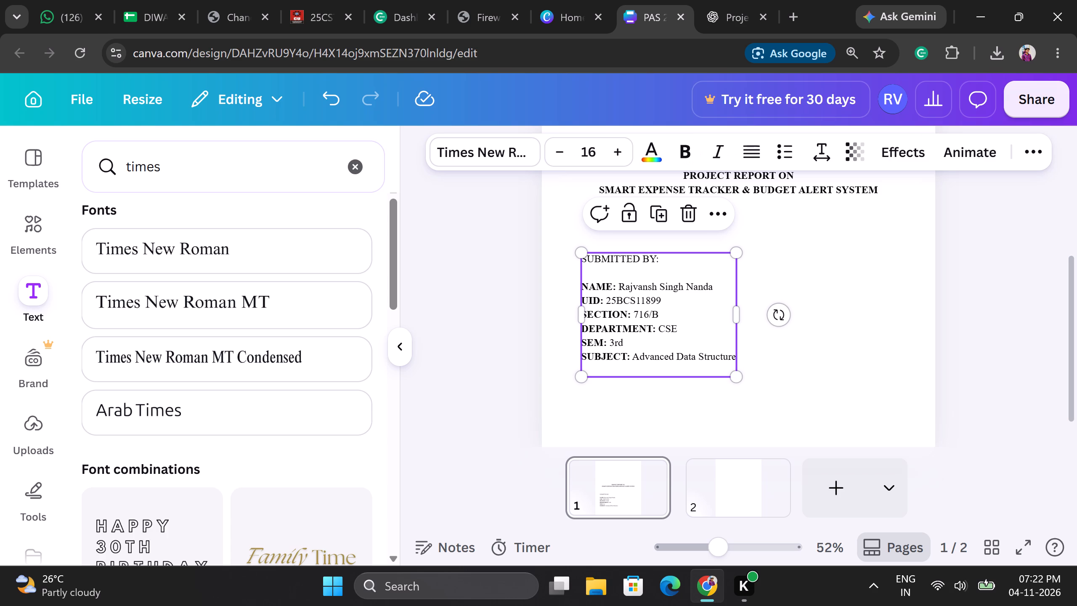
left_click(690, 260)
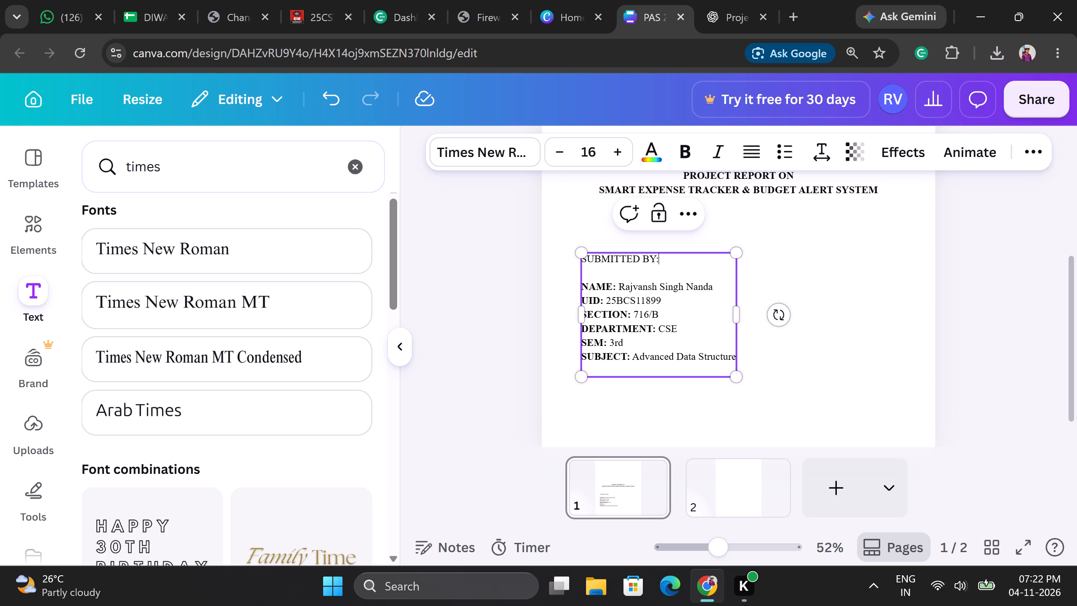
left_click_drag(690, 260, 585, 252)
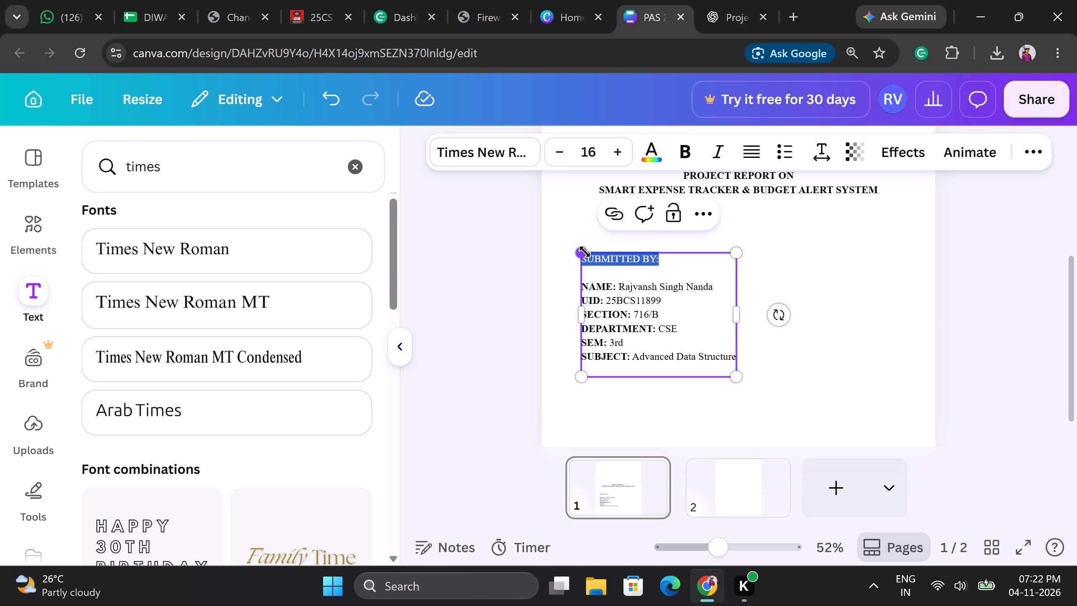
key("ctrl+b")
left_click(829, 226)
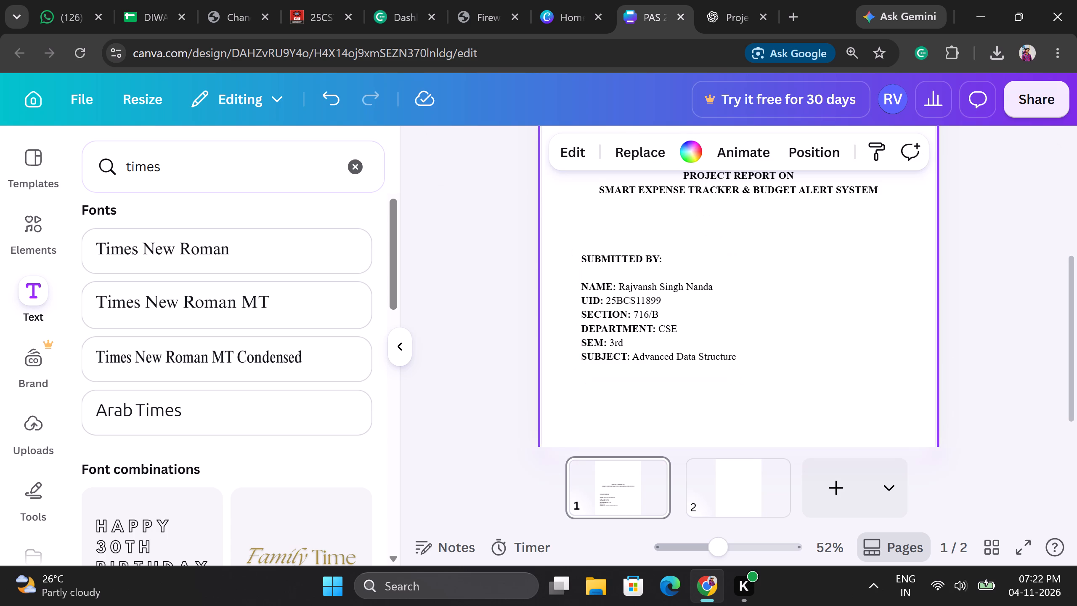
Shorten the DEPARTMENT label to DEP, so the line reads DEP: CSE.
left_click(673, 324)
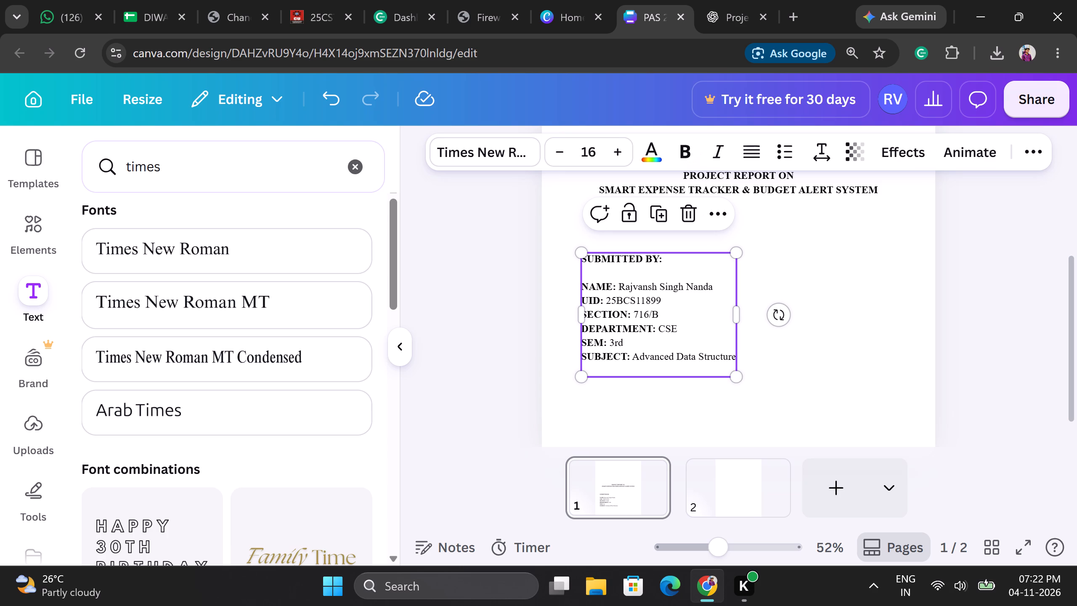
double_click(653, 329)
left_click(653, 329)
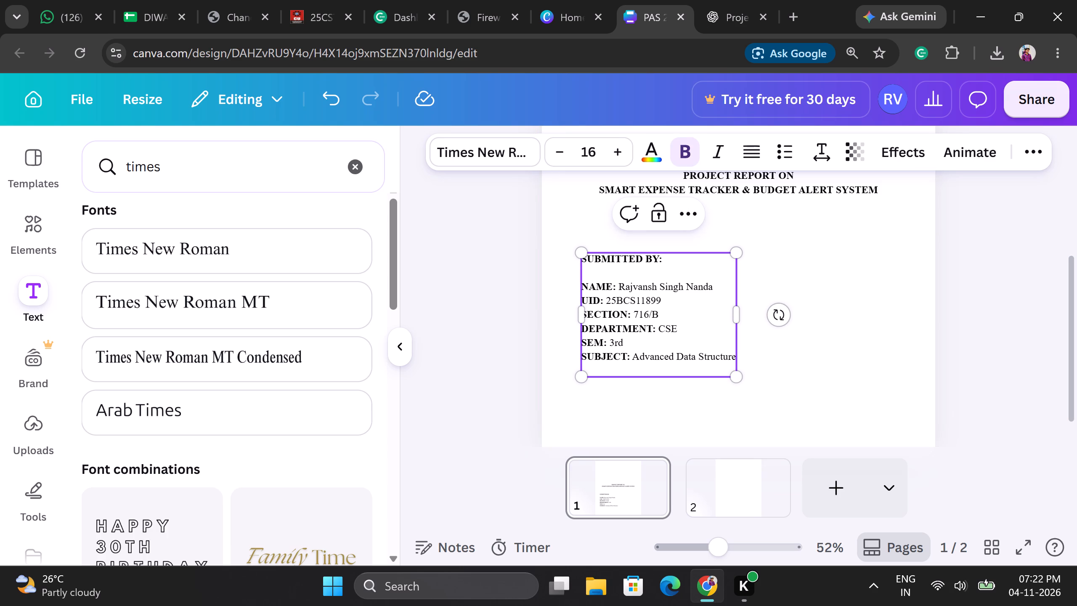
key("BackSpace")
key("BackSpace")
key("BackSpace")
key("BackSpace")
key("BackSpace")
key("BackSpace")
key("BackSpace")
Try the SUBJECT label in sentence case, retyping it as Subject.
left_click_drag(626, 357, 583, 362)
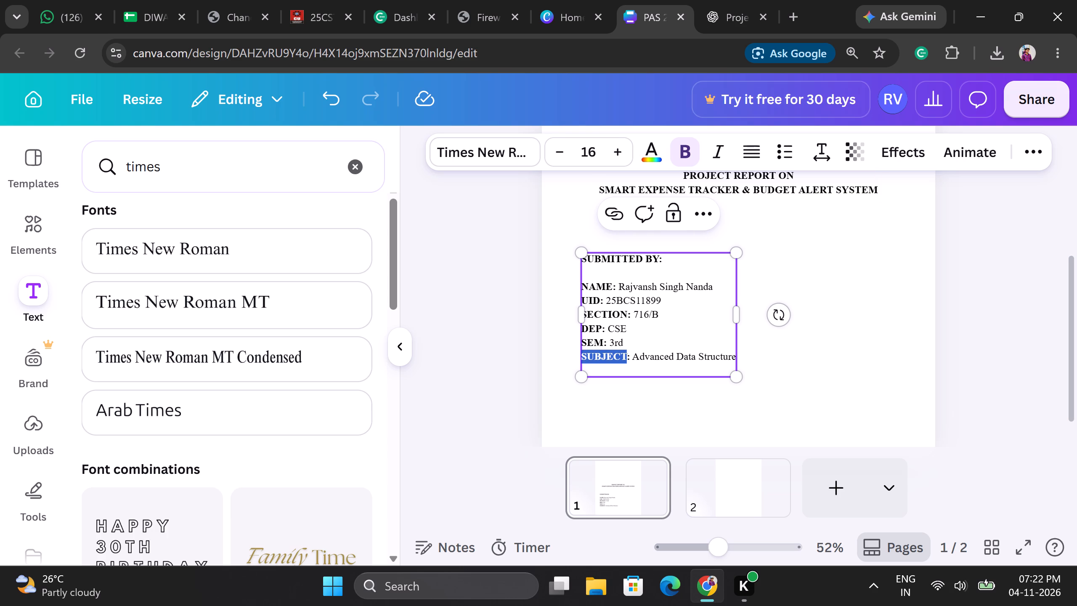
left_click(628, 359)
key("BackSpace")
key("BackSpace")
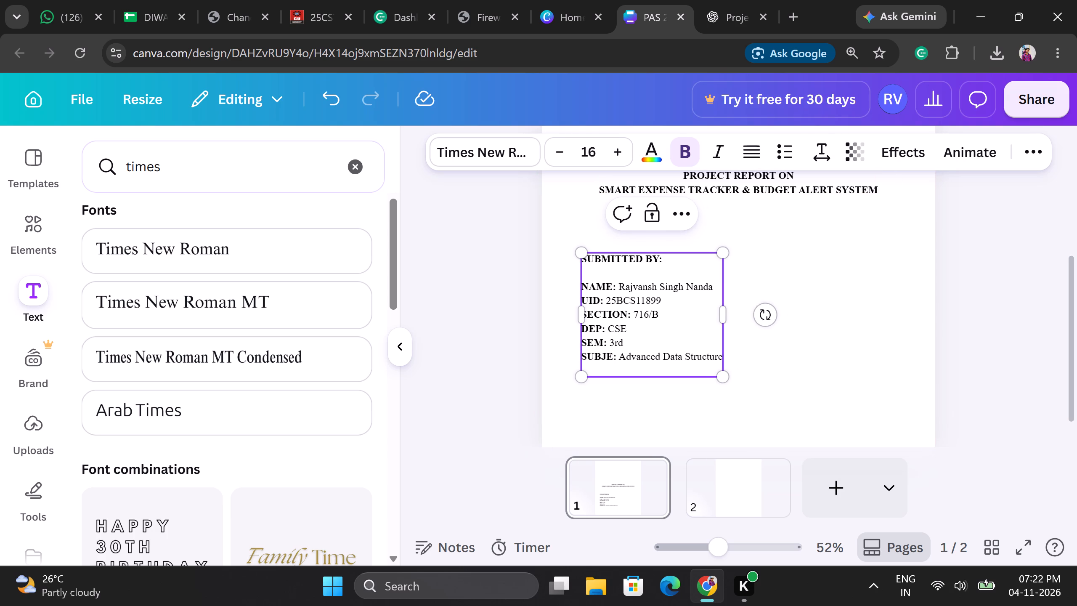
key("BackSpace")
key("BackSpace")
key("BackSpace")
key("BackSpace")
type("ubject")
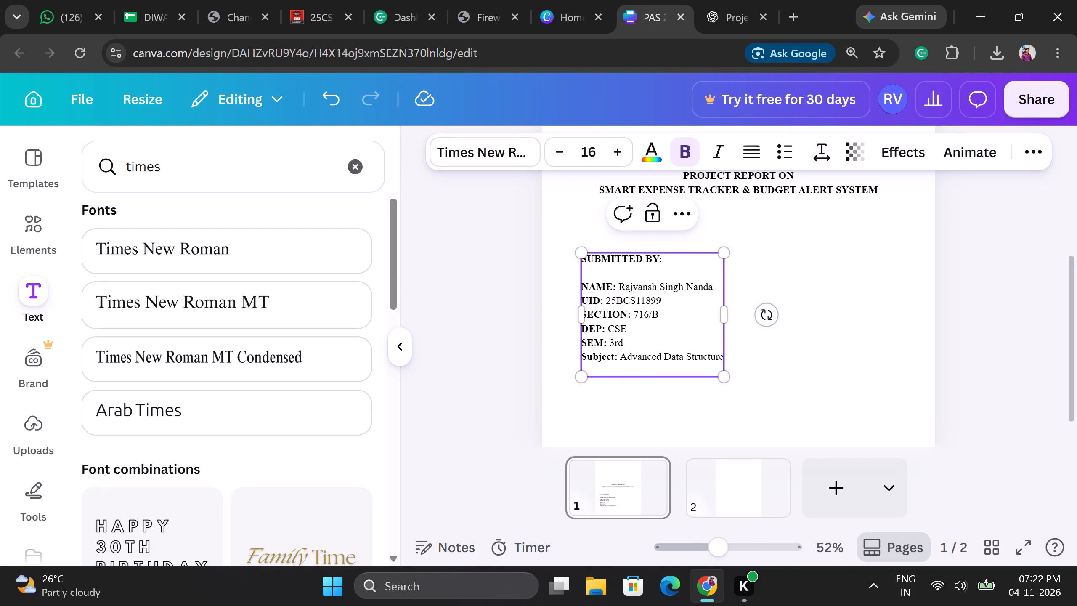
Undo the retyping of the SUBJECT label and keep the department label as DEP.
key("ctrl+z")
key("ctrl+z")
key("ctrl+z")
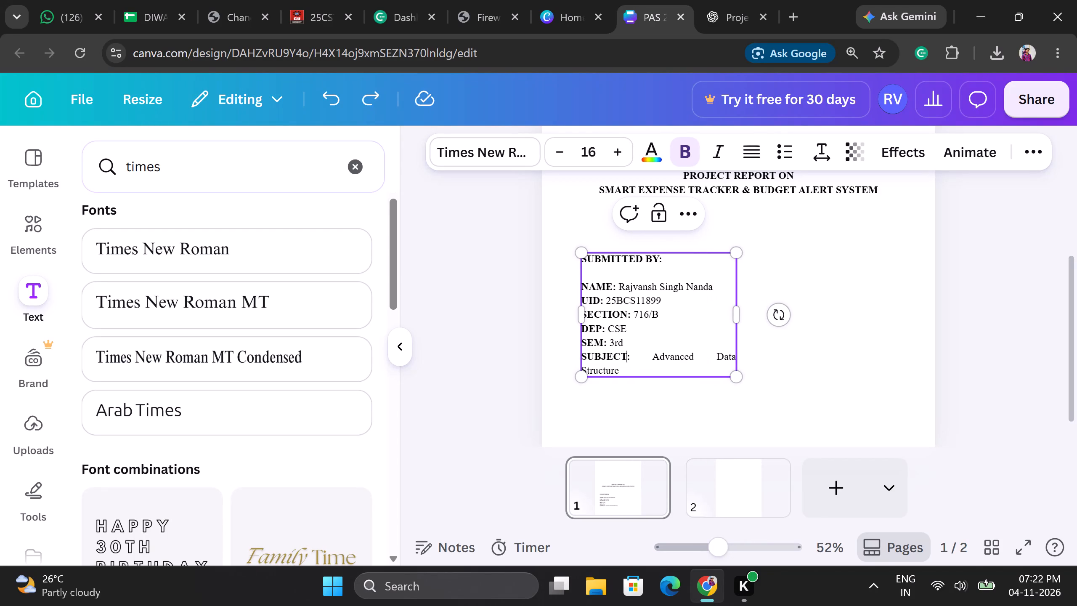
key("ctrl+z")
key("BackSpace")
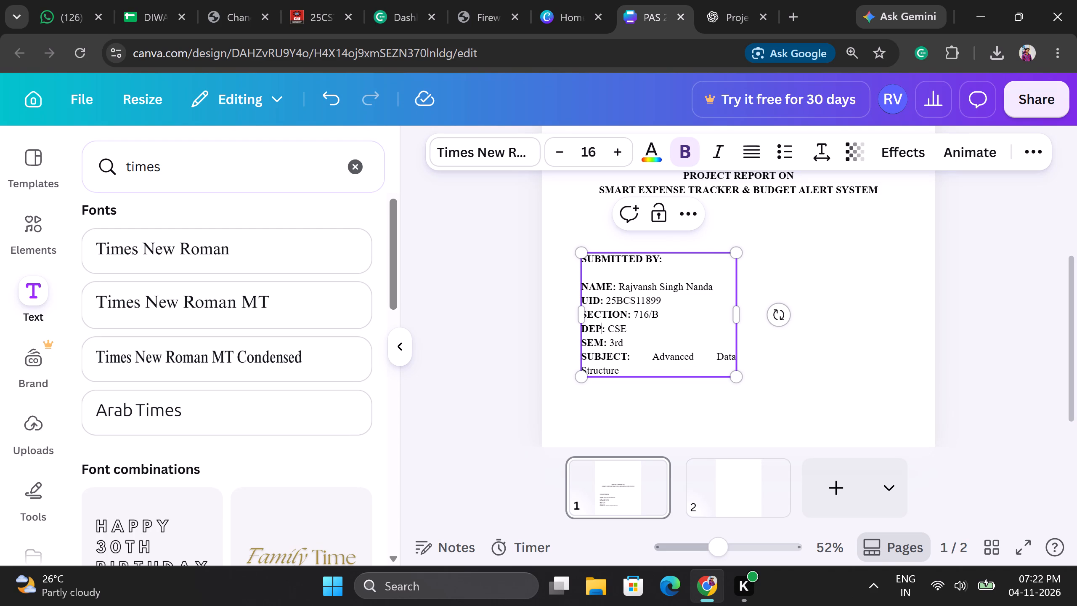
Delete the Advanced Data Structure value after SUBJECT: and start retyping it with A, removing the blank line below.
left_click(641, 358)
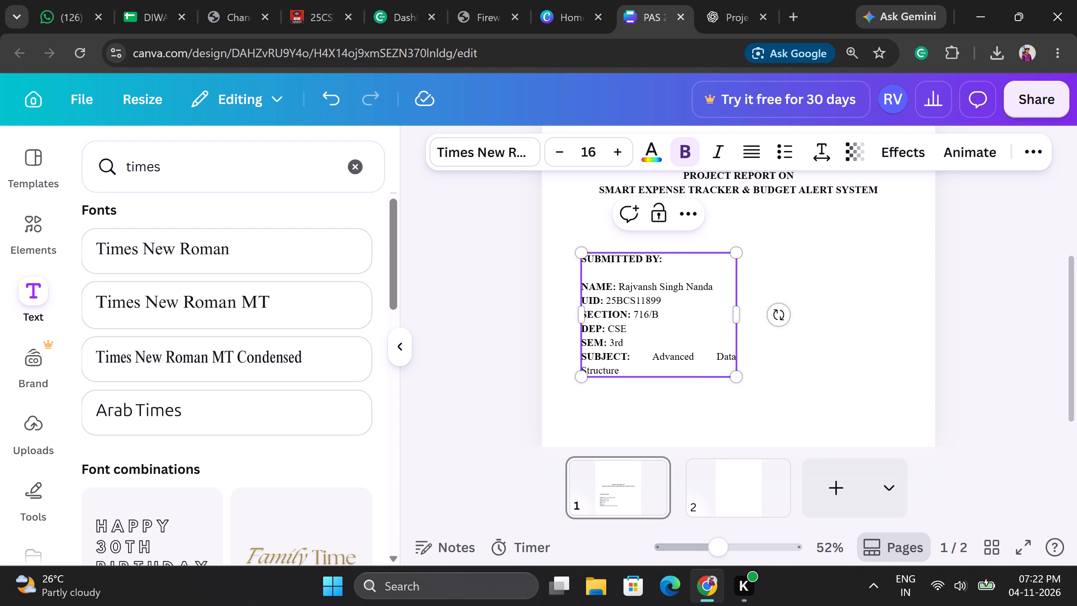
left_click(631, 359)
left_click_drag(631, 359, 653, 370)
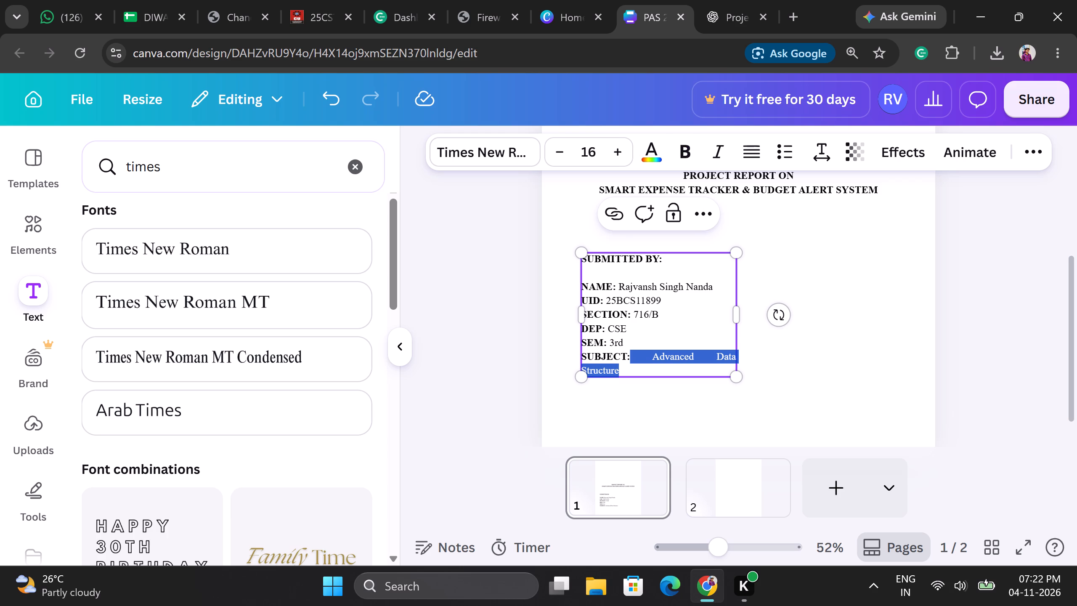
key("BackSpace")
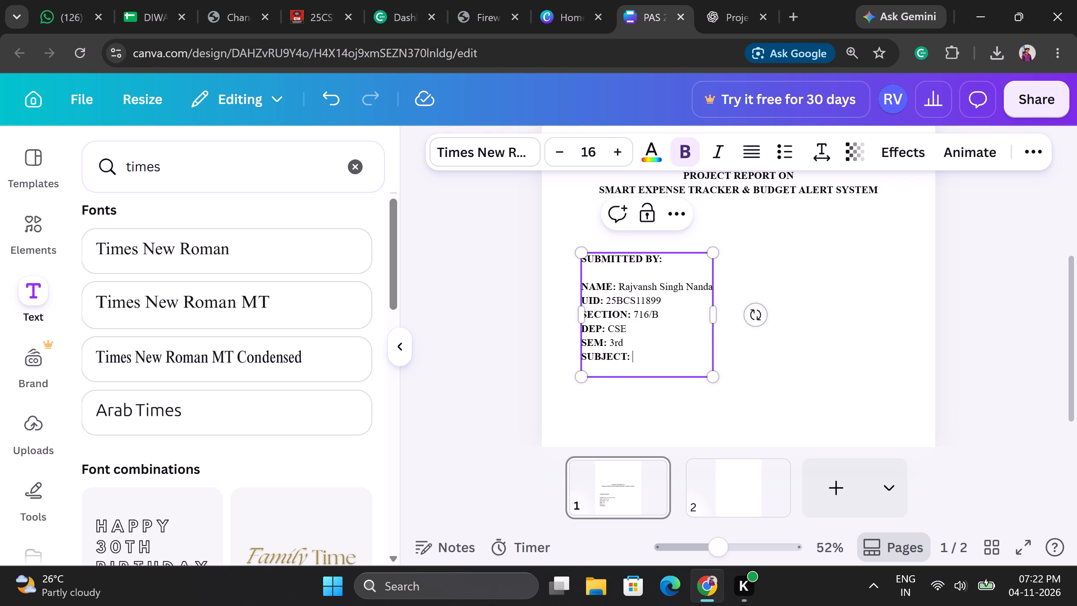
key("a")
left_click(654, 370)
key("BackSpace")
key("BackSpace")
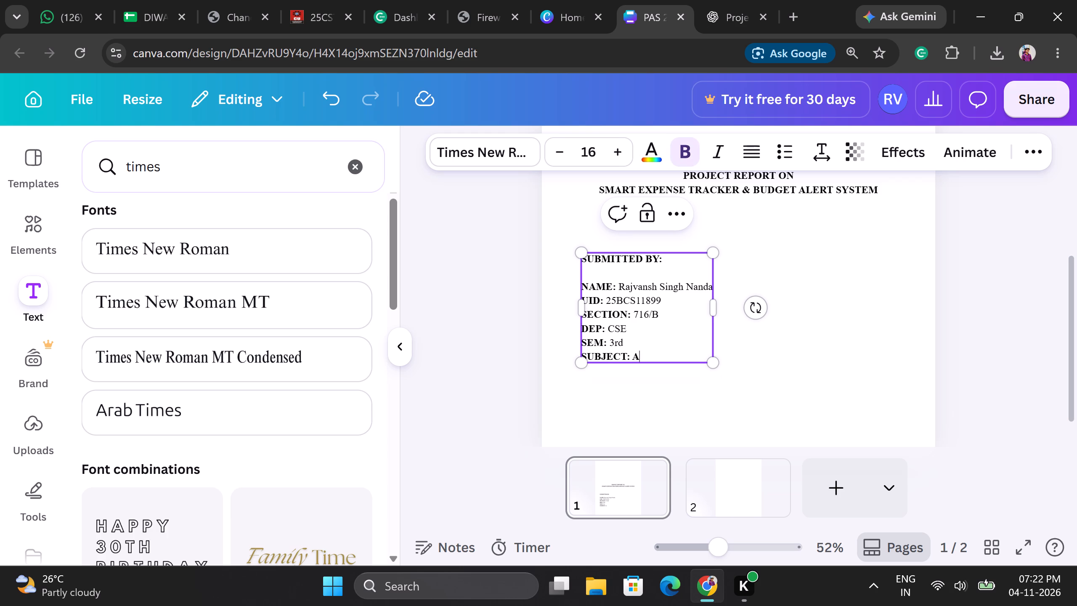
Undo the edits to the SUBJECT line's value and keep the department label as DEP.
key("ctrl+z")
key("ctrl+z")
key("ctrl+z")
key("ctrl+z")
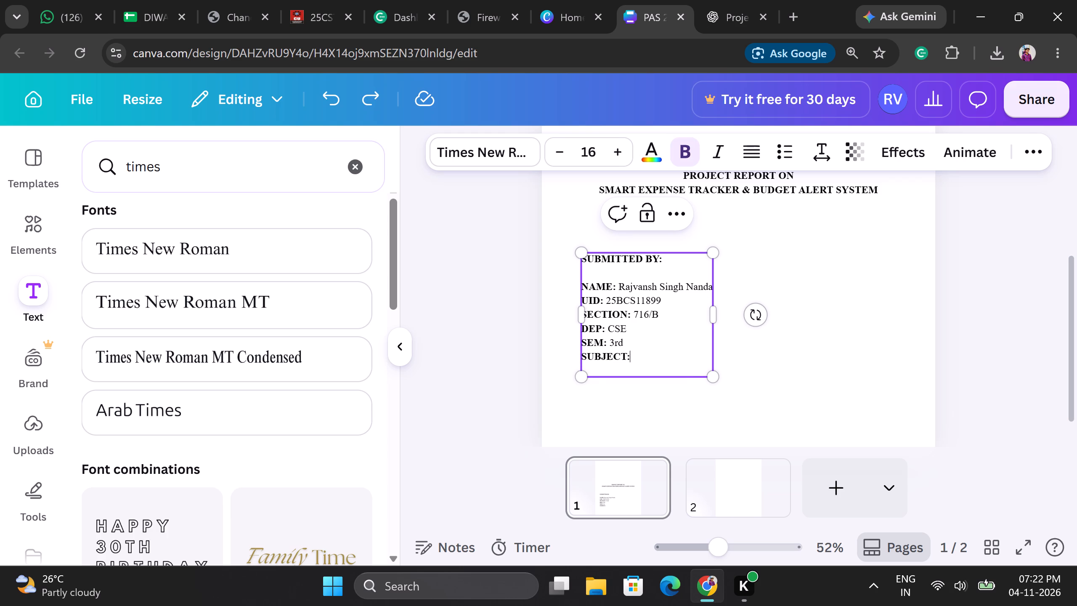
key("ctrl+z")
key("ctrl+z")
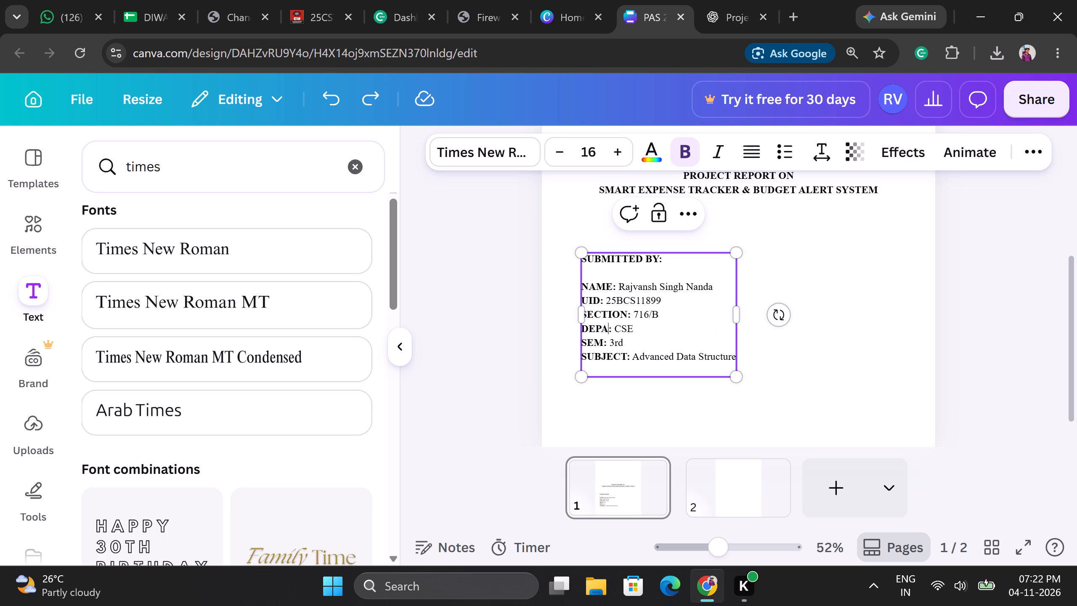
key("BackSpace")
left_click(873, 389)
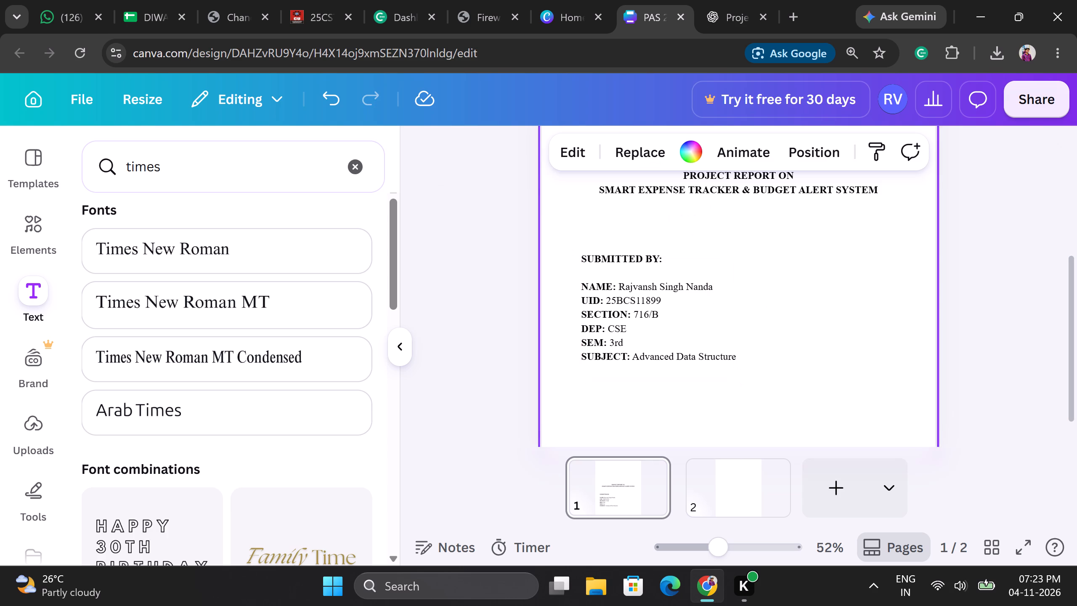
Duplicate the SUBMITTED BY text box and place the copy beside the original, to its right and aligned at the same height.
left_click(690, 324)
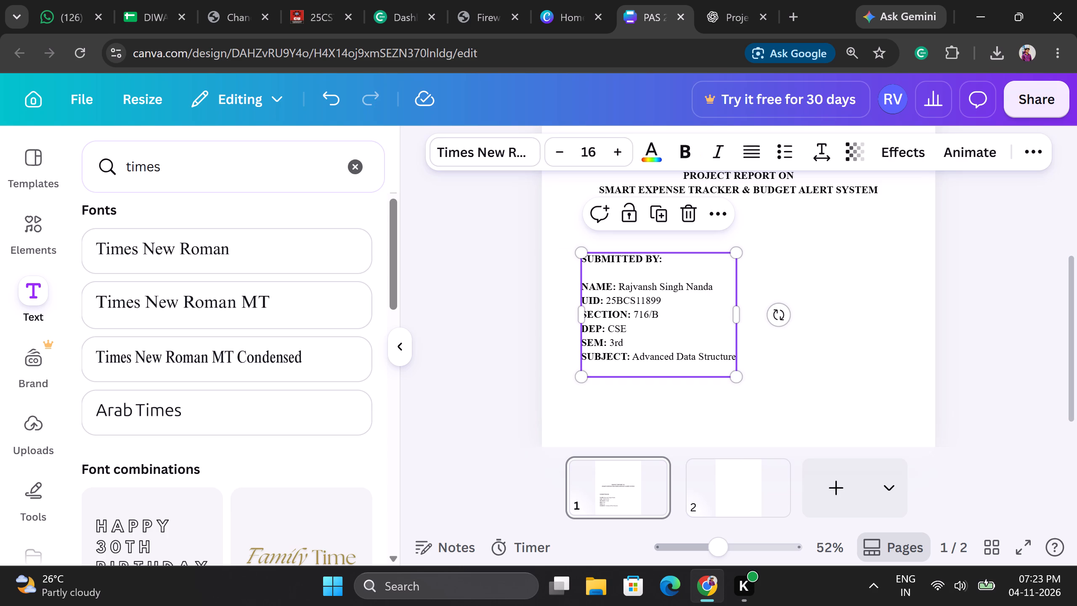
left_click(667, 212)
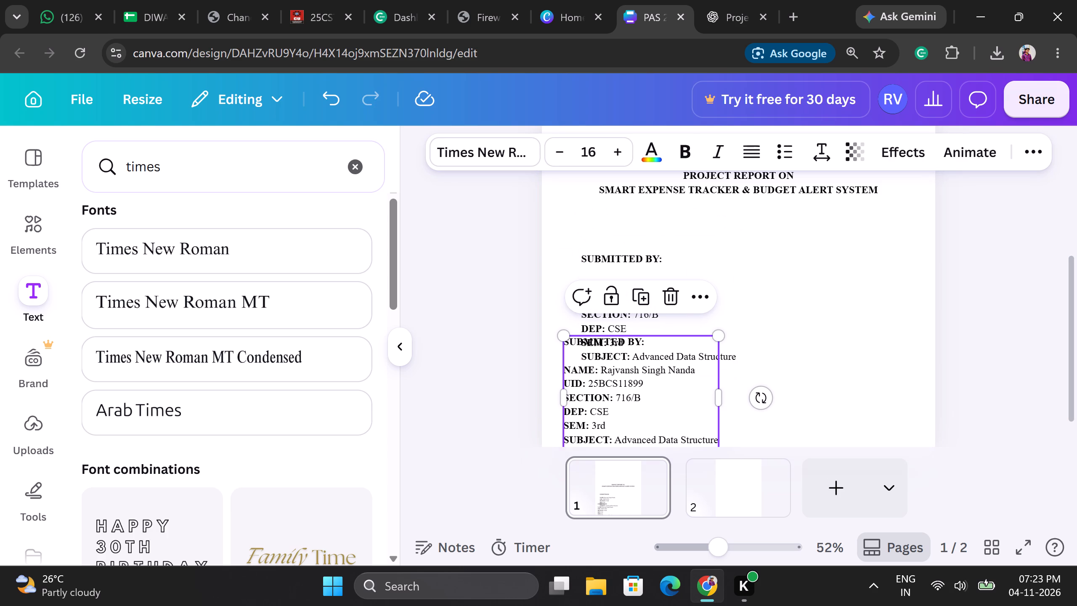
left_click_drag(635, 377, 824, 293)
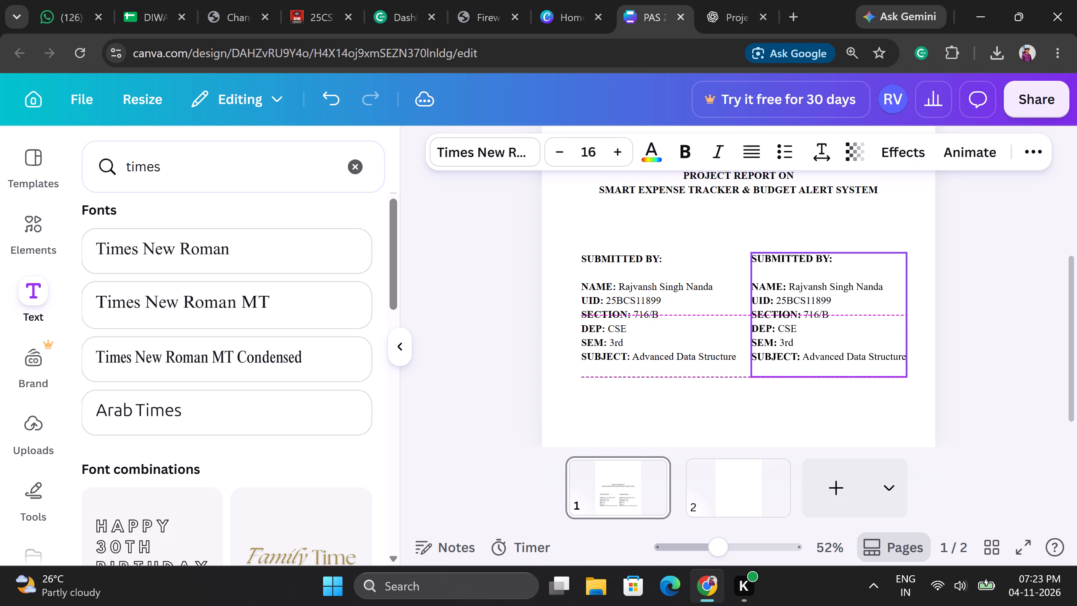
left_click_drag(824, 293, 823, 296)
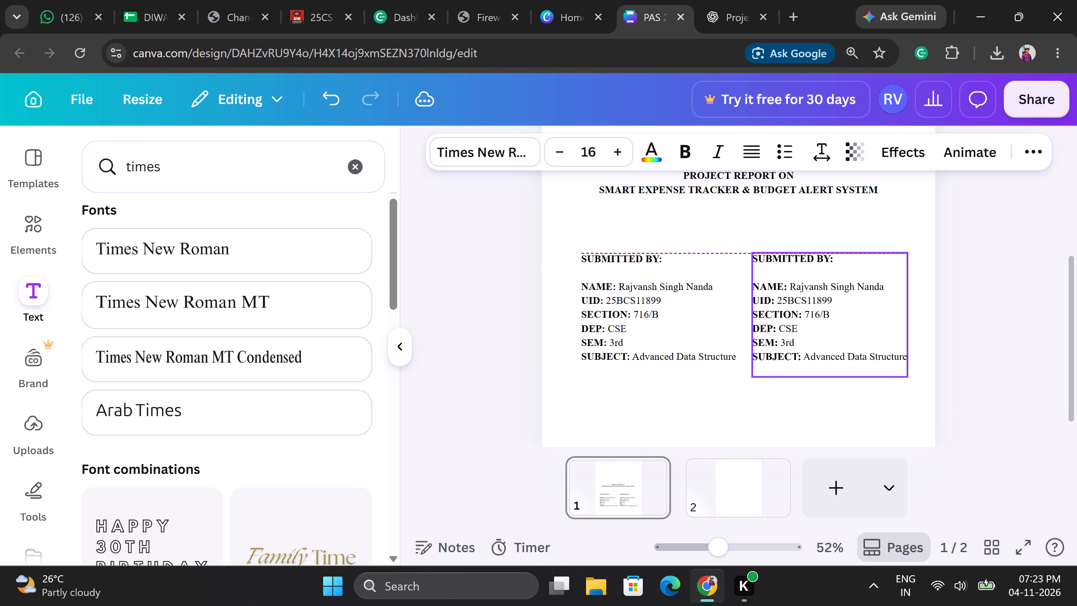
left_click_drag(823, 296, 823, 296)
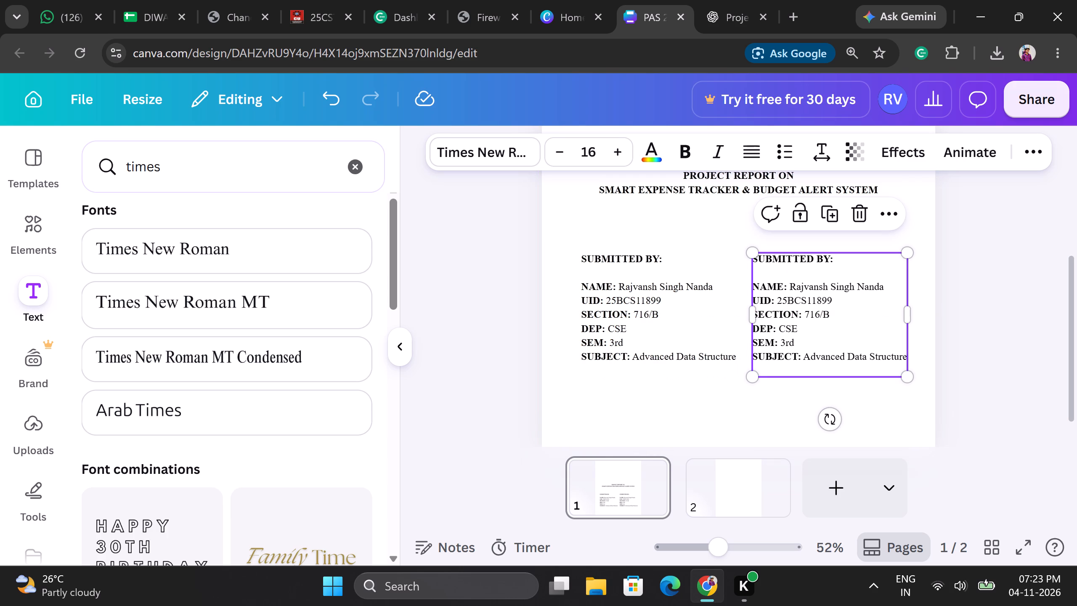
Replace all text in the duplicated SUBMITTED BY box with the copied SUBMITTED TO faculty, department, university and session details.
triple_click(844, 335)
left_click(844, 335)
triple_click(844, 335)
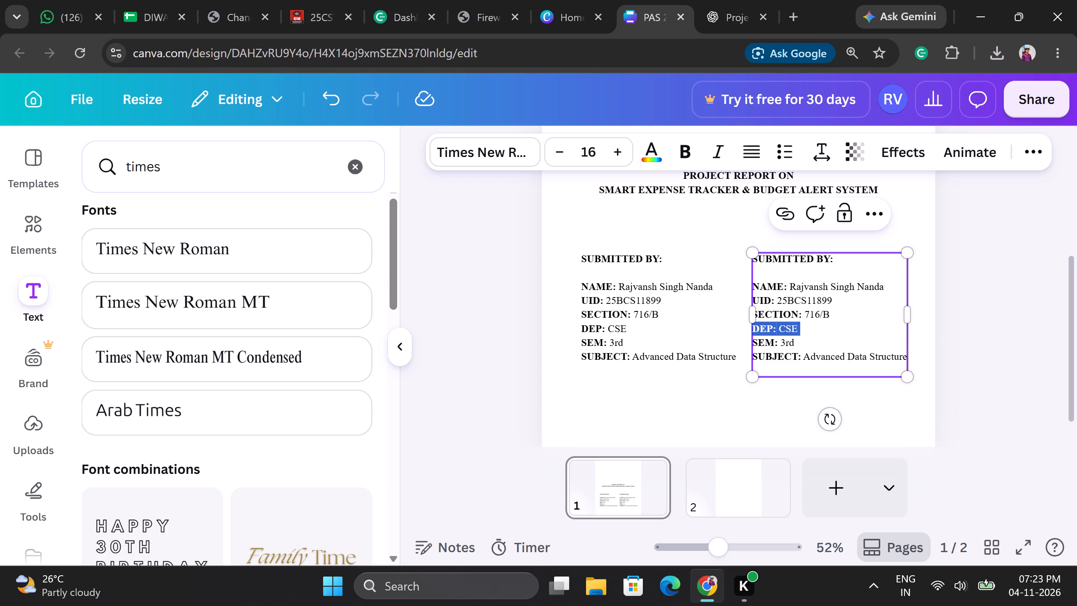
left_click_drag(899, 370, 755, 279)
key("ctrl+a")
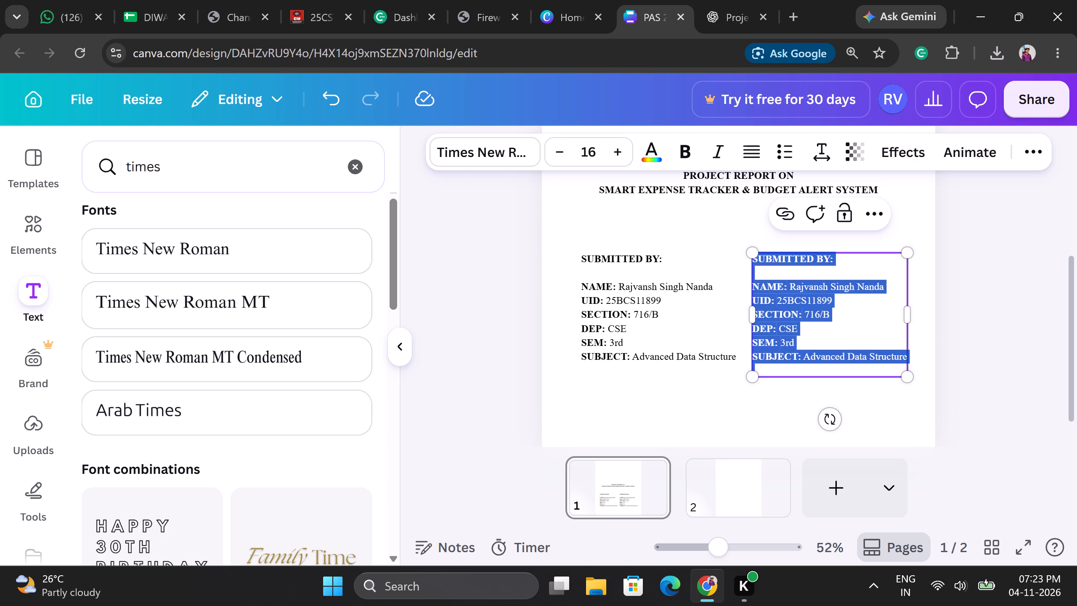
key("BackSpace")
key("ctrl+v")
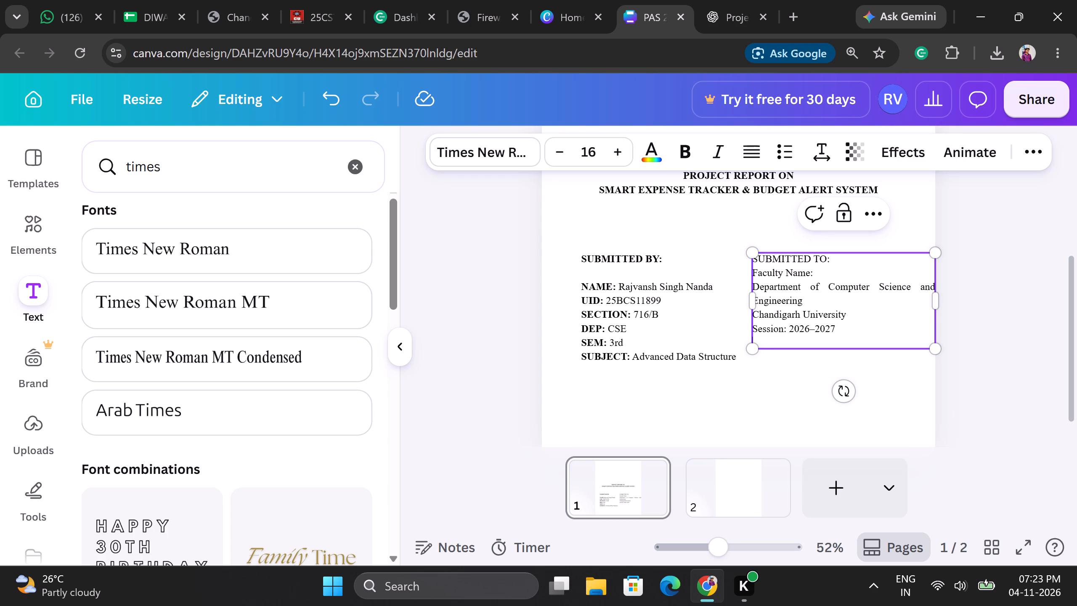
Insert a blank line between the SUBMITTED TO: heading and the Faculty Name: line.
key("Return")
key("ctrl+z")
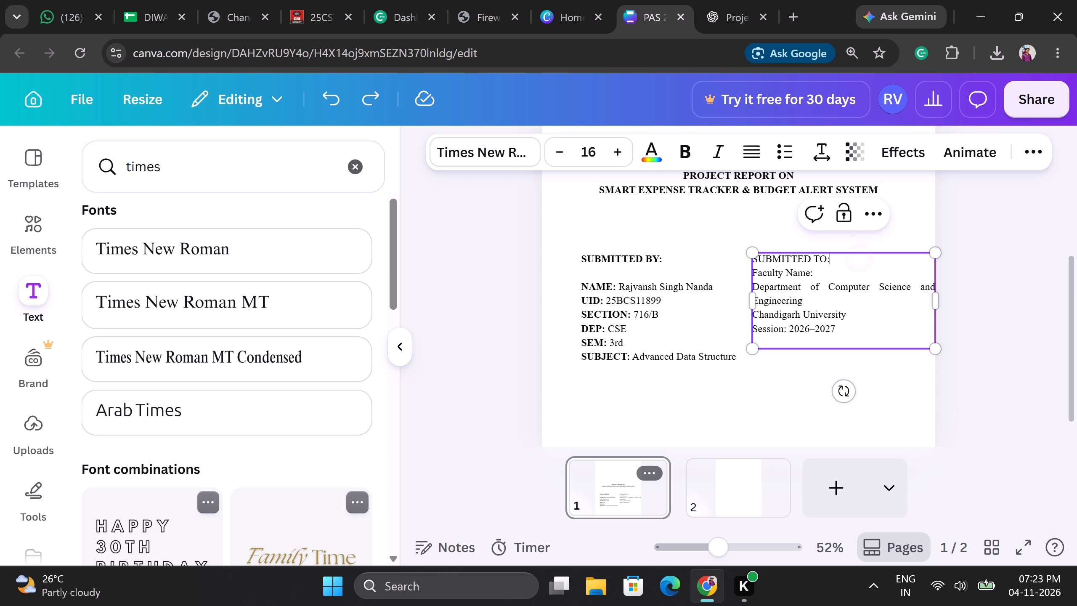
key("Return")
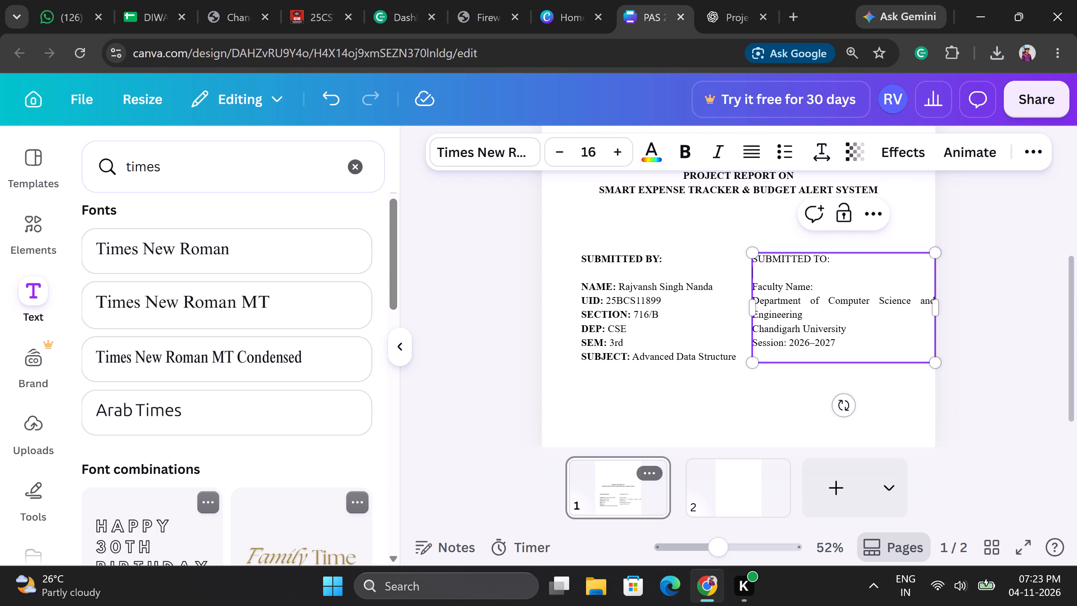
left_click(833, 292)
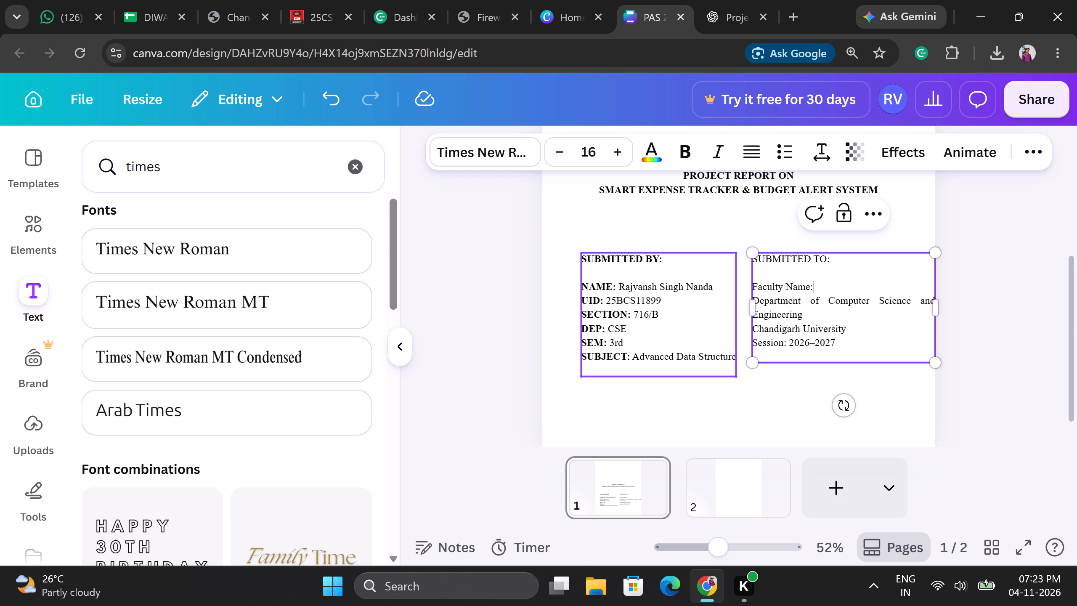
Change the NAME label in the SUBMITTED BY block to Name.
double_click(610, 290)
left_click(610, 290)
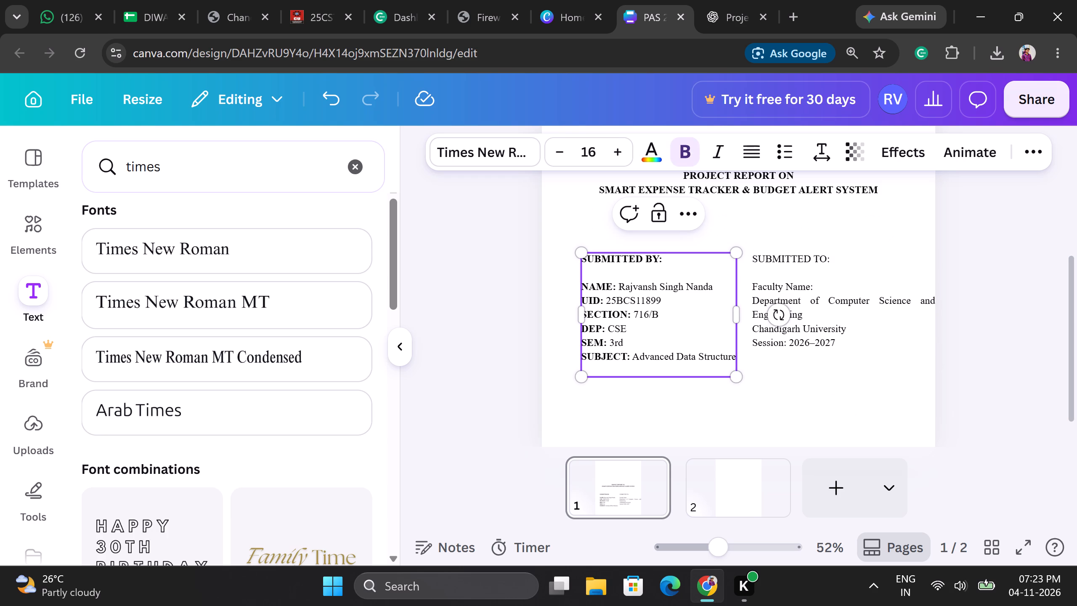
key("BackSpace")
key("BackSpace")
key("BackSpace")
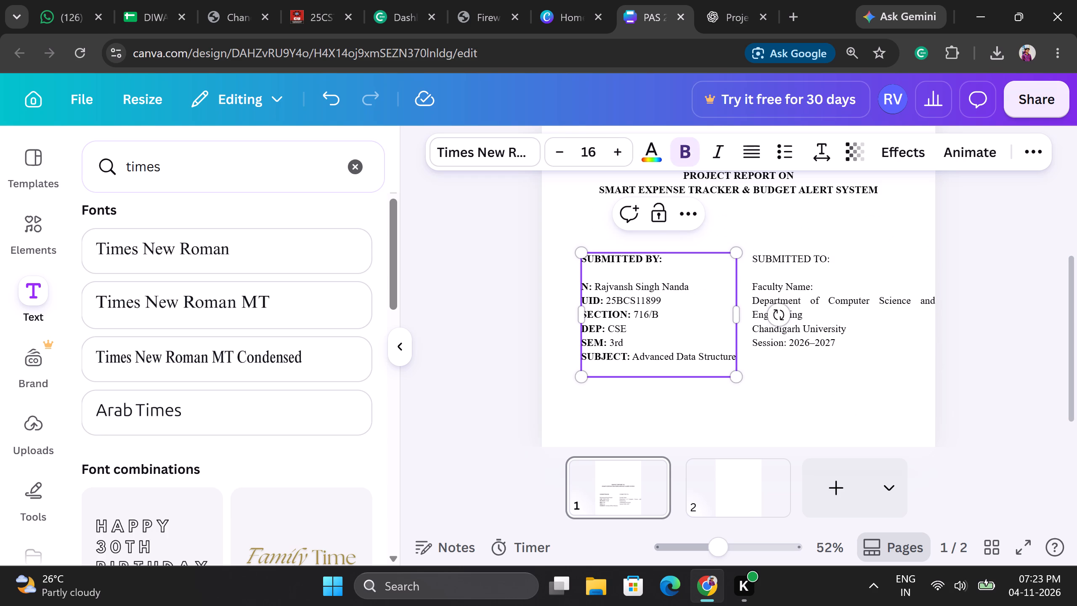
type("ame")
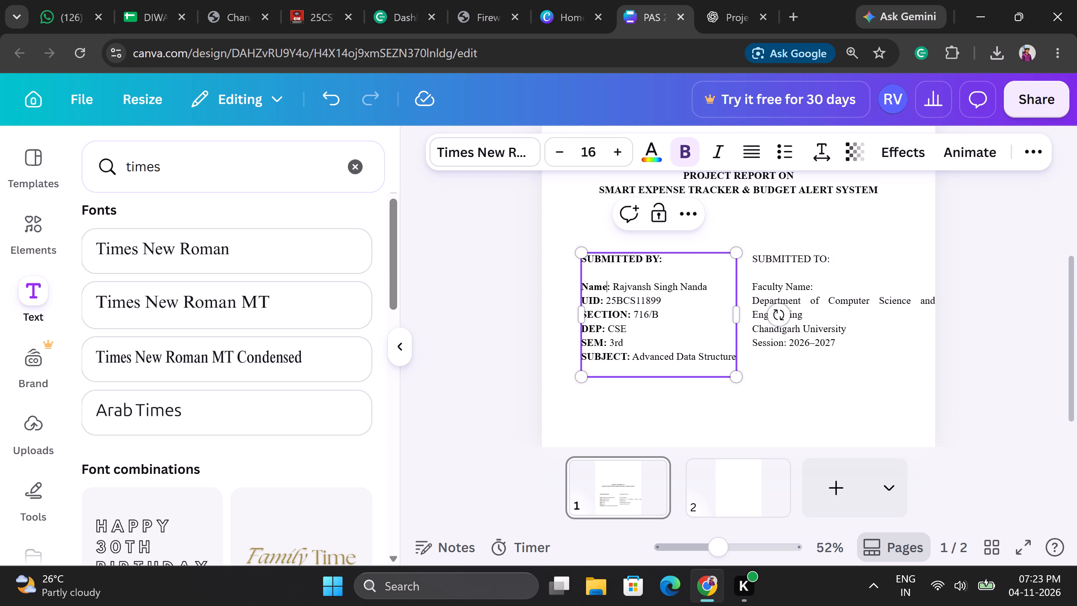
Change the SECTION label in the SUBMITTED BY block to Section.
left_click(627, 317)
key("BackSpace")
key("BackSpace")
key("BackSpace")
key("BackSpace")
key("BackSpace")
key("BackSpace")
type("ex")
key("BackSpace")
type("ction")
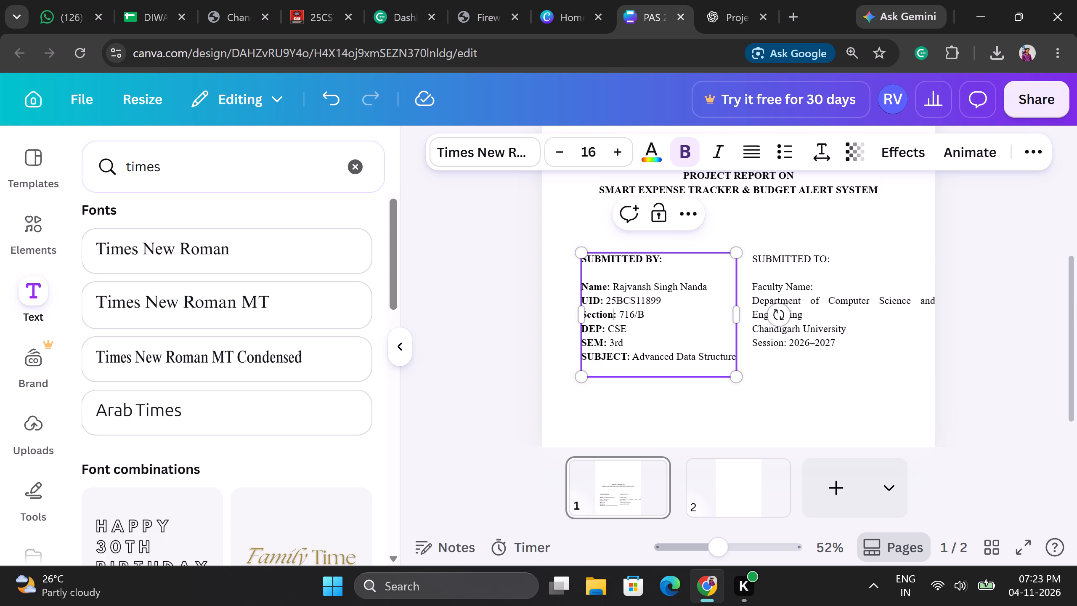
Change the DEP and SEM labels in the SUBMITTED BY block to Dep and Sem.
left_click(600, 326)
key("BackSpace")
key("BackSpace")
type("ep")
left_click(602, 336)
key("BackSpace")
key("BackSpace")
type("em")
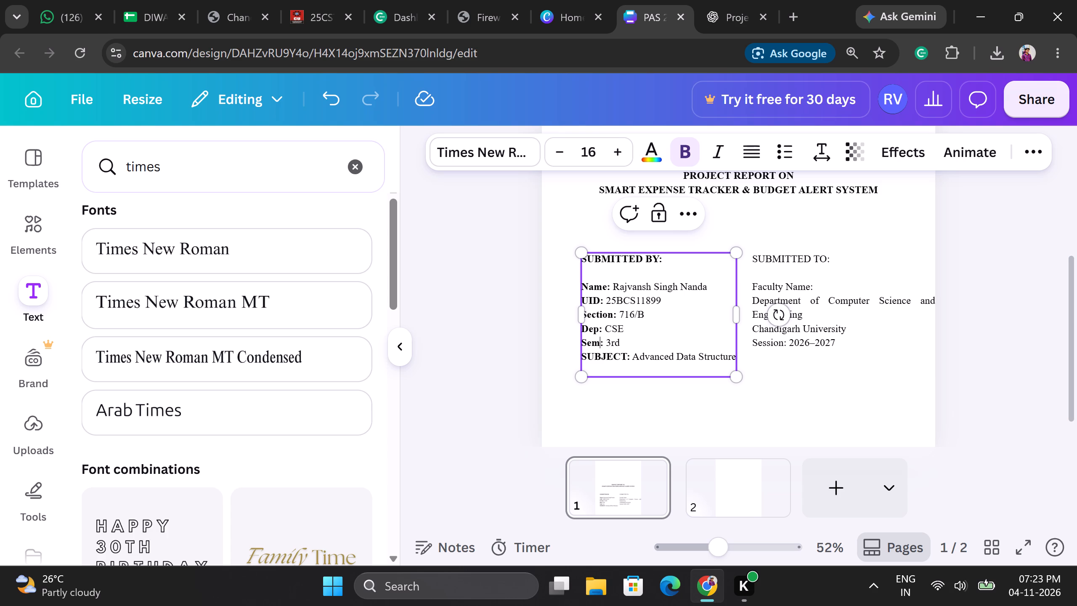
Change the SUBJECT label in the SUBMITTED BY block to Subject.
left_click(626, 356)
key("BackSpace")
key("BackSpace")
key("BackSpace")
key("BackSpace")
key("BackSpace")
key("BackSpace")
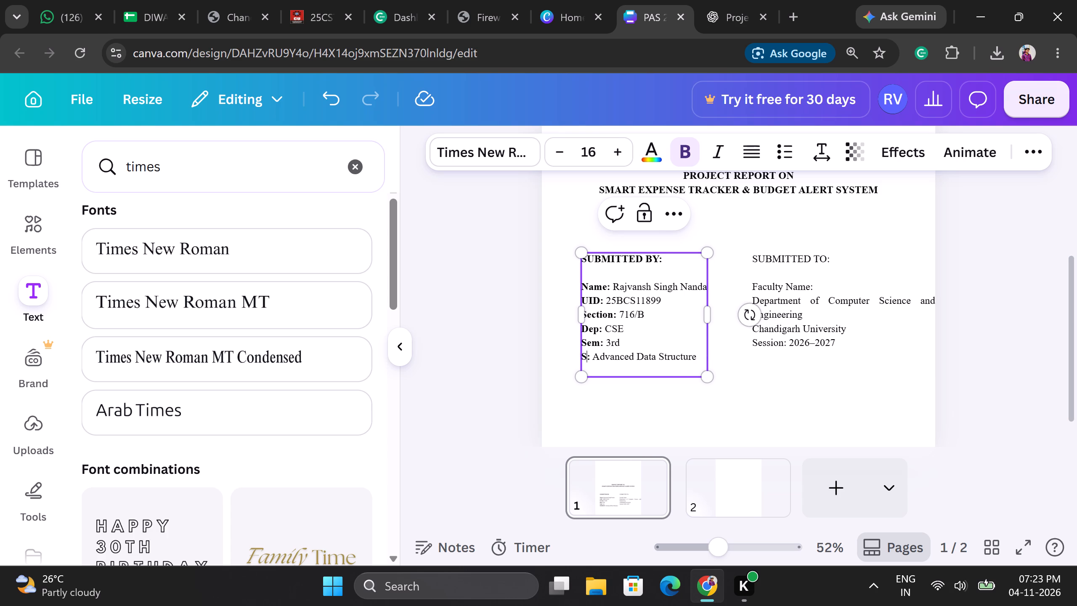
type("ubject")
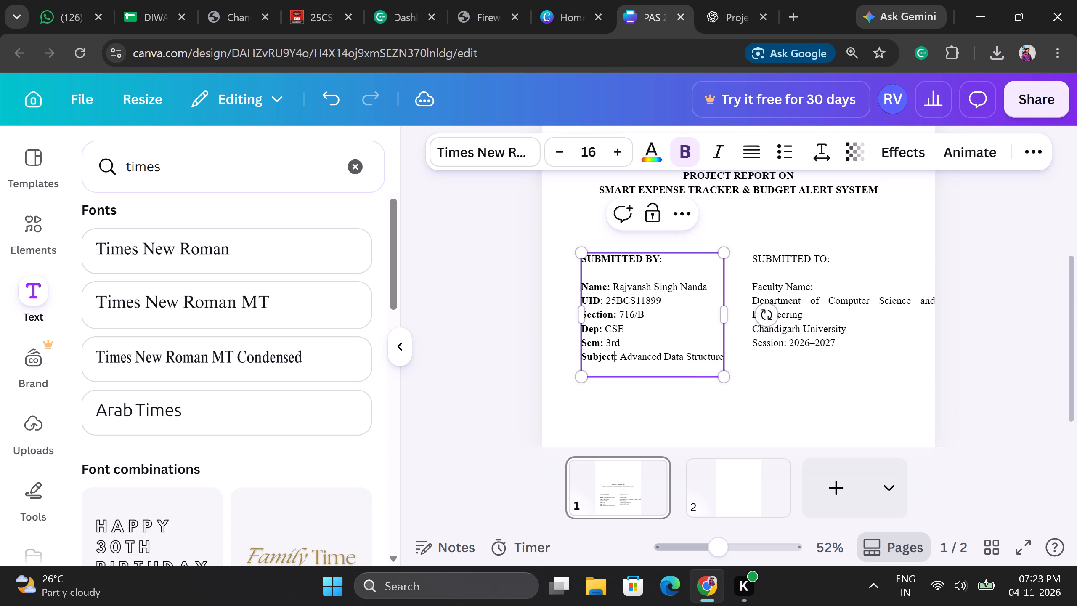
left_click(662, 343)
Retype the student's full name after Name: entirely in capital letters.
left_click_drag(715, 286, 613, 286)
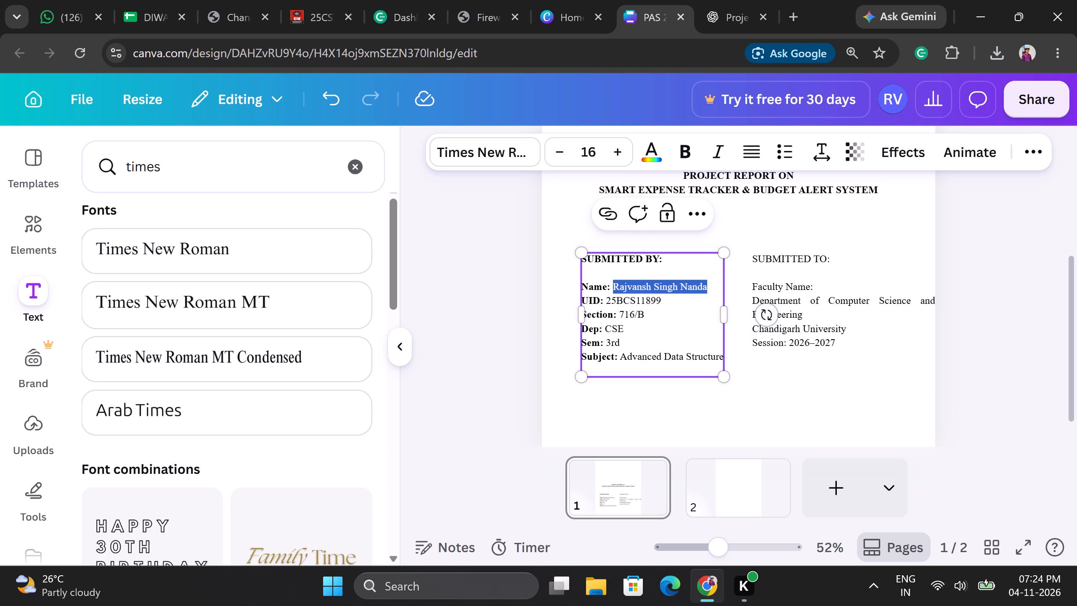
key("BackSpace")
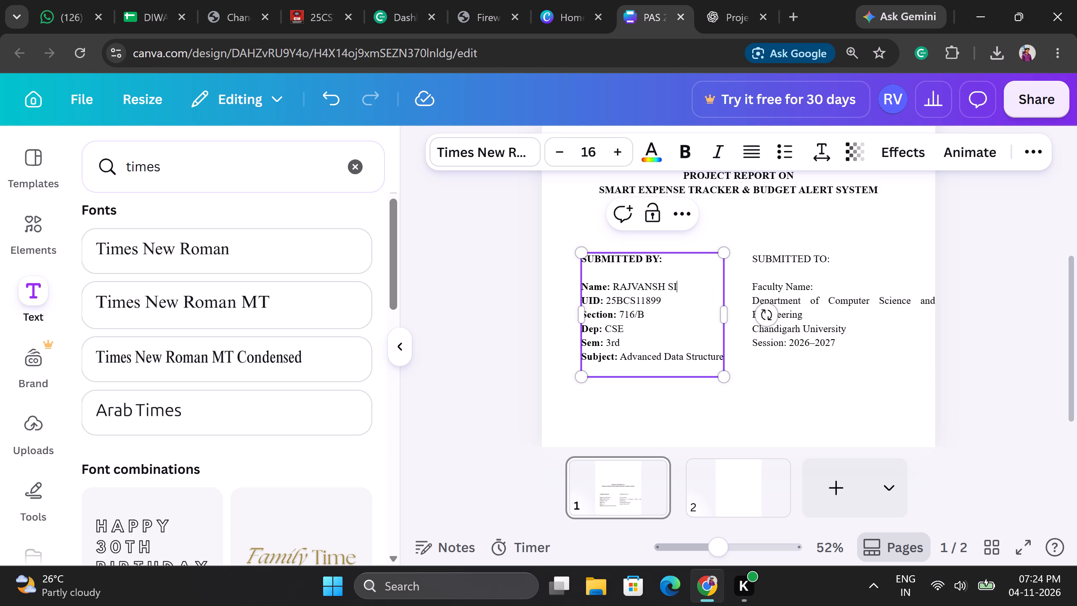
key("BackSpace")
key("BackSpace")
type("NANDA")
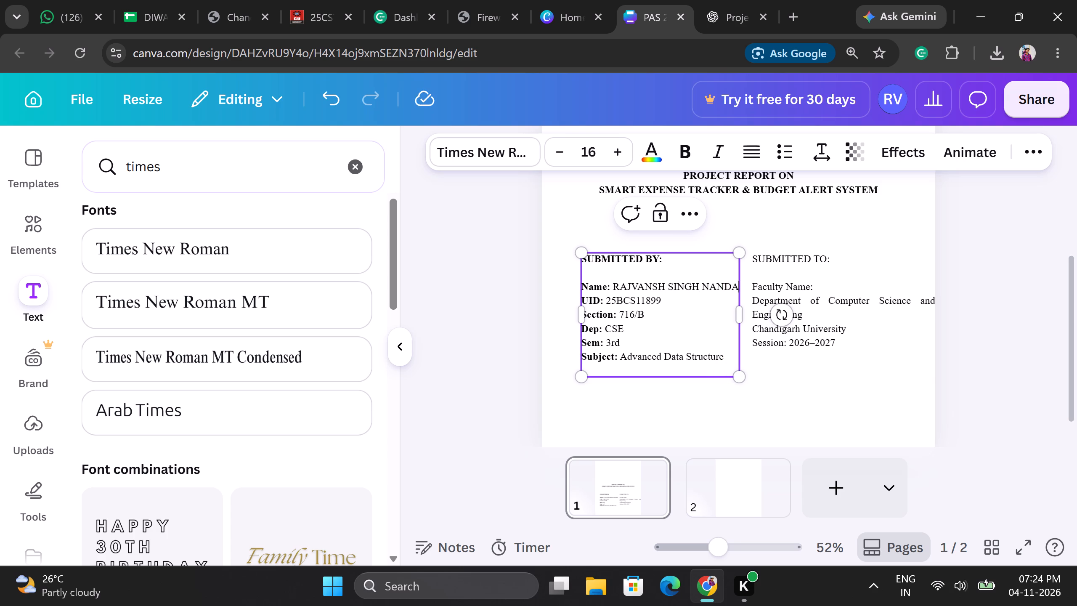
Delete the Chandigarh University line from the SUBMITTED TO block, leaving no empty line in its place.
left_click(803, 299)
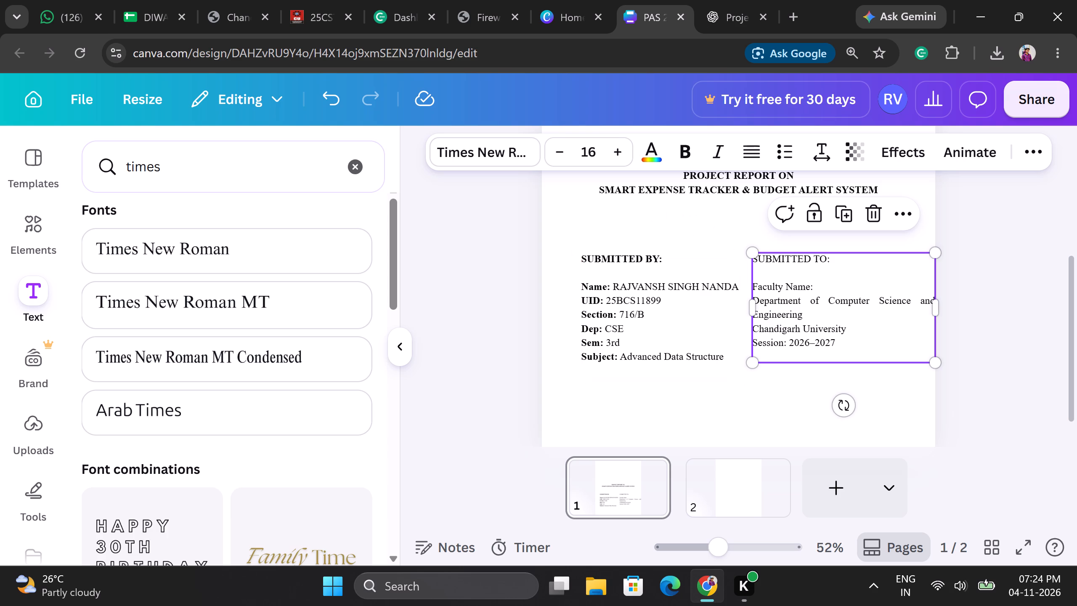
left_click(850, 330)
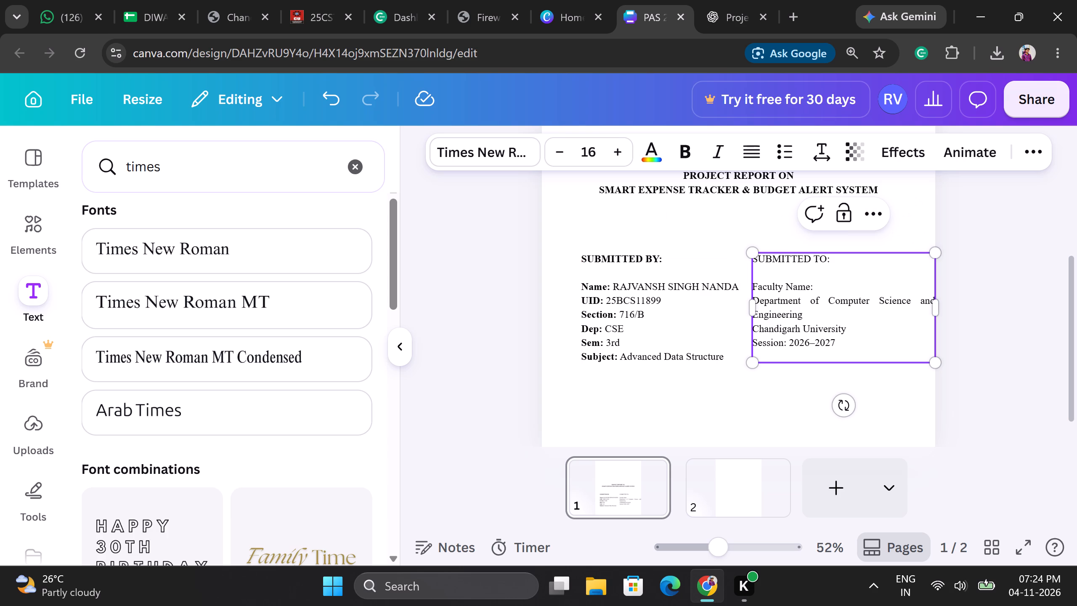
left_click_drag(856, 329, 757, 327)
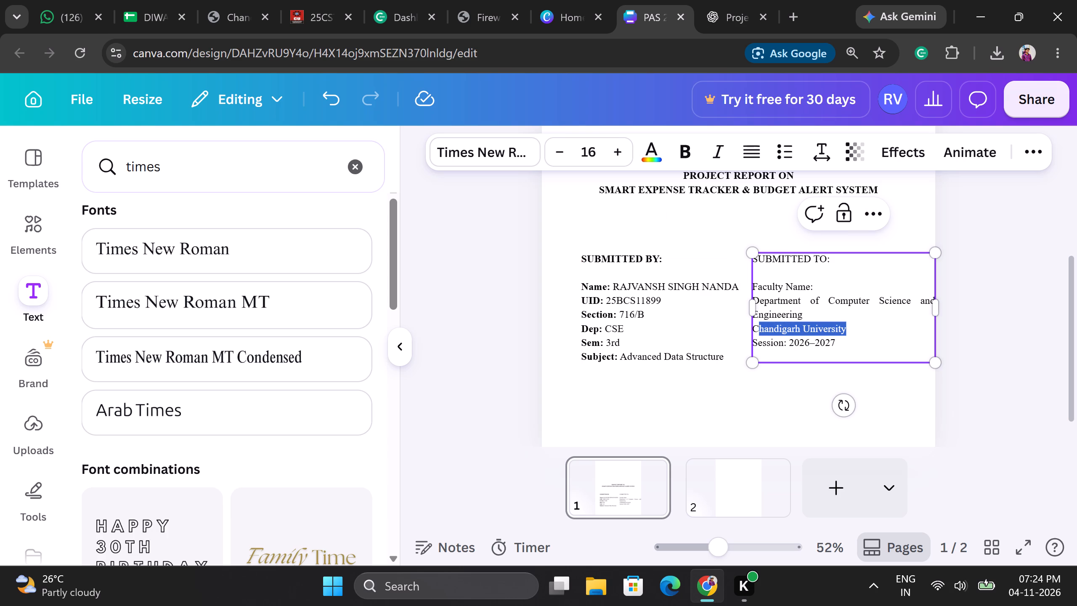
left_click_drag(757, 327, 753, 327)
key("BackSpace")
key("BackSpace")
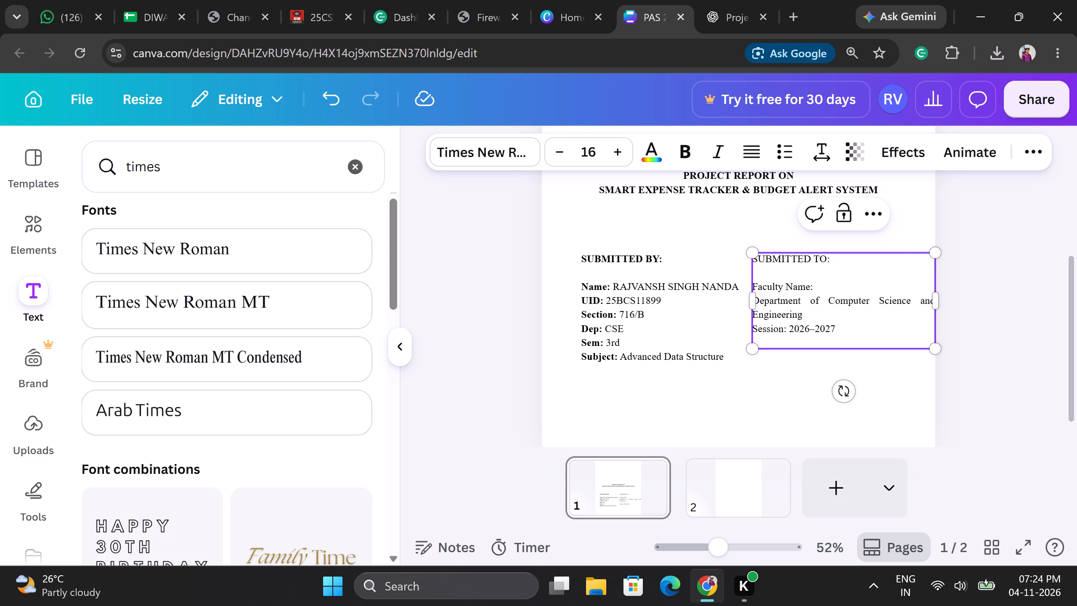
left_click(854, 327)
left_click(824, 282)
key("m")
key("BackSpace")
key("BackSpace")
Make the Faculty Name: label in the SUBMITTED TO block bold.
left_click_drag(754, 283, 757, 283)
left_click_drag(757, 283, 816, 284)
key("ctrl+b")
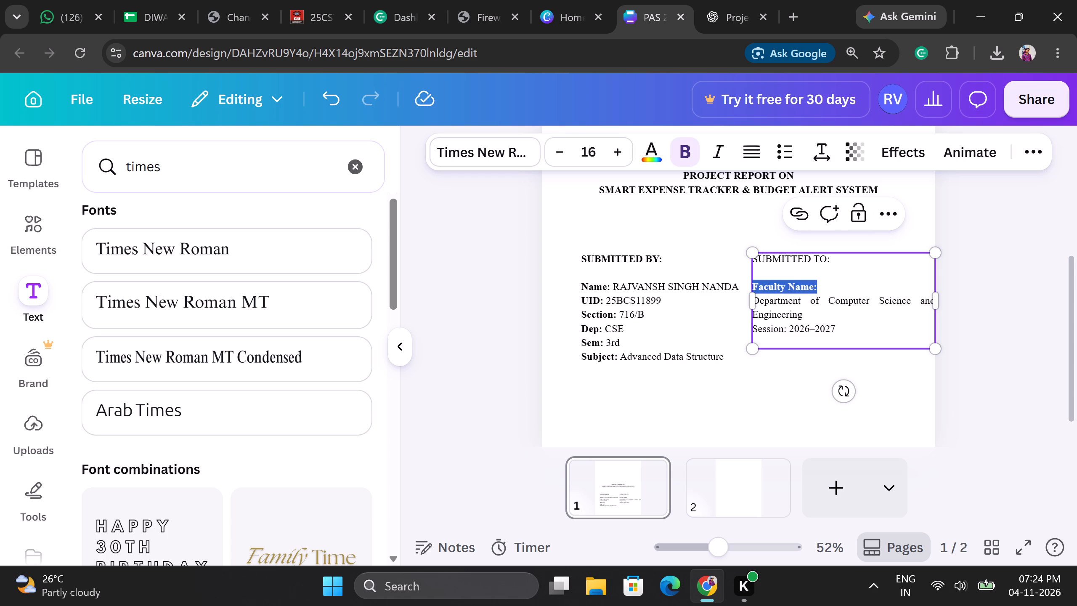
left_click(831, 287)
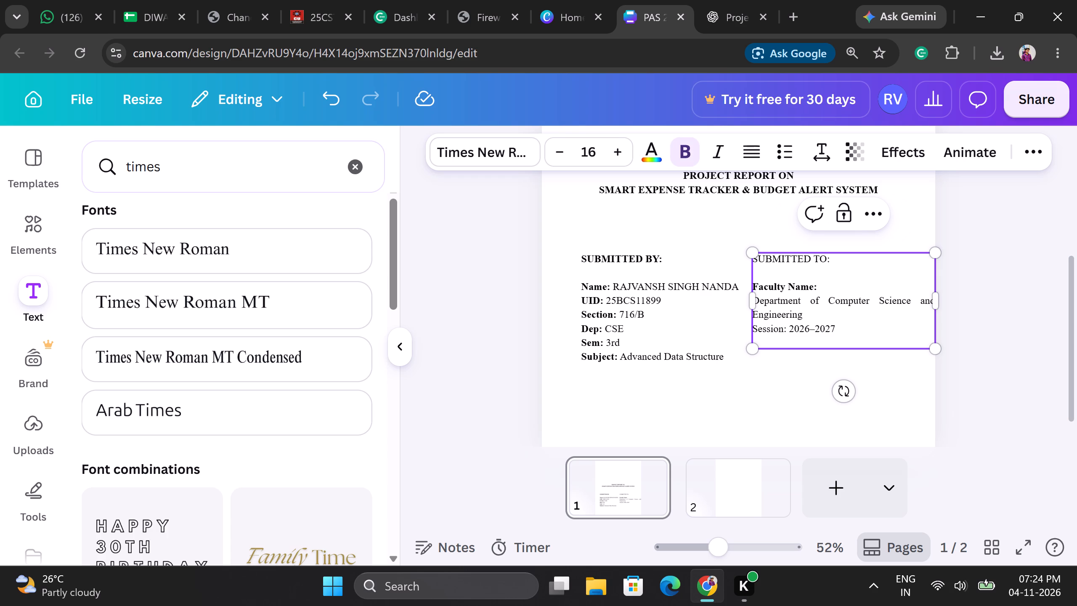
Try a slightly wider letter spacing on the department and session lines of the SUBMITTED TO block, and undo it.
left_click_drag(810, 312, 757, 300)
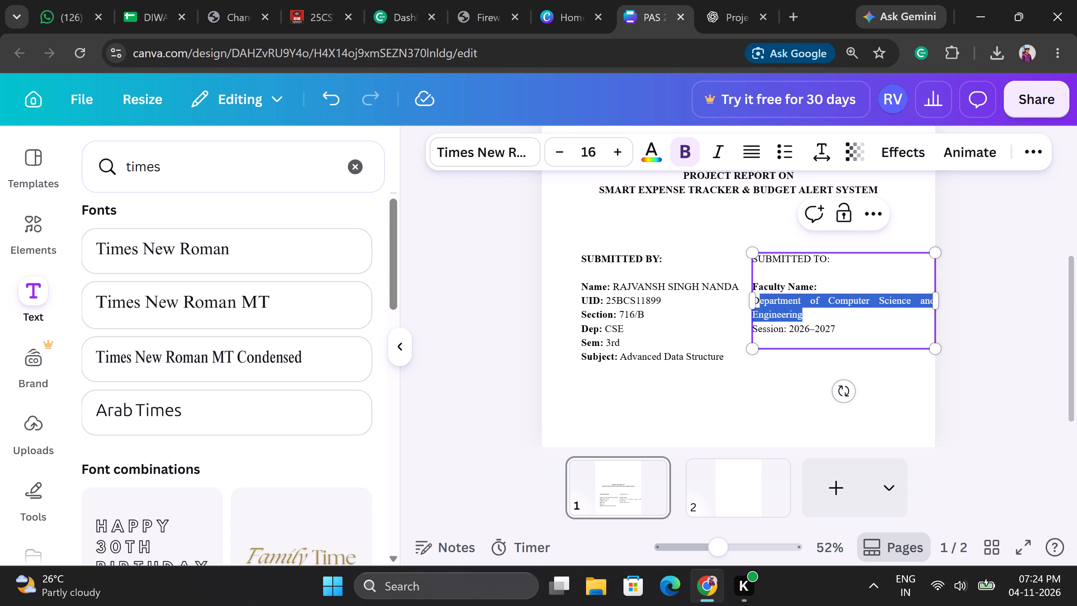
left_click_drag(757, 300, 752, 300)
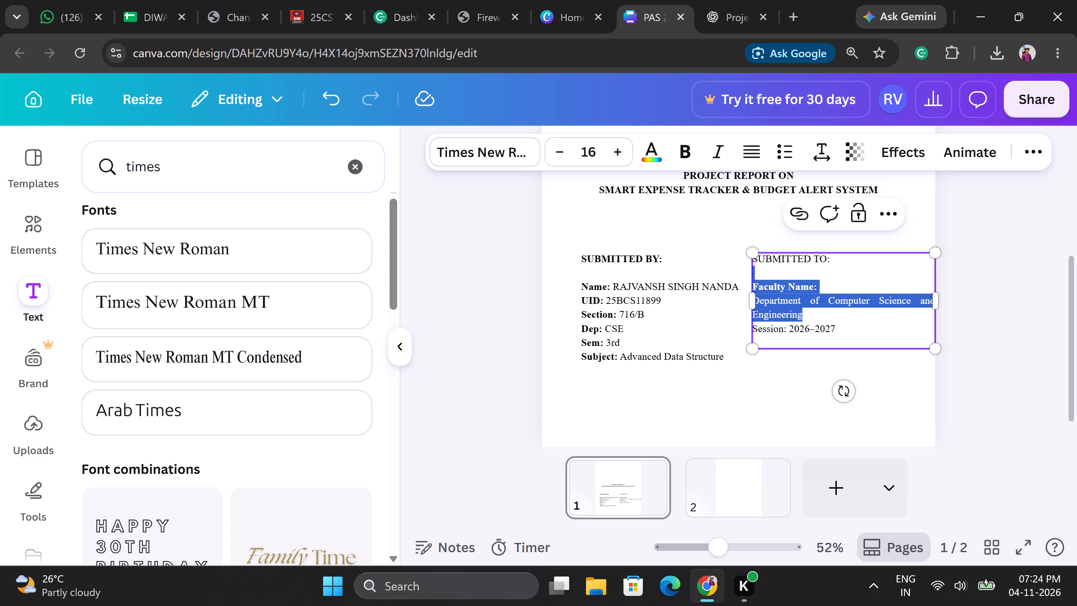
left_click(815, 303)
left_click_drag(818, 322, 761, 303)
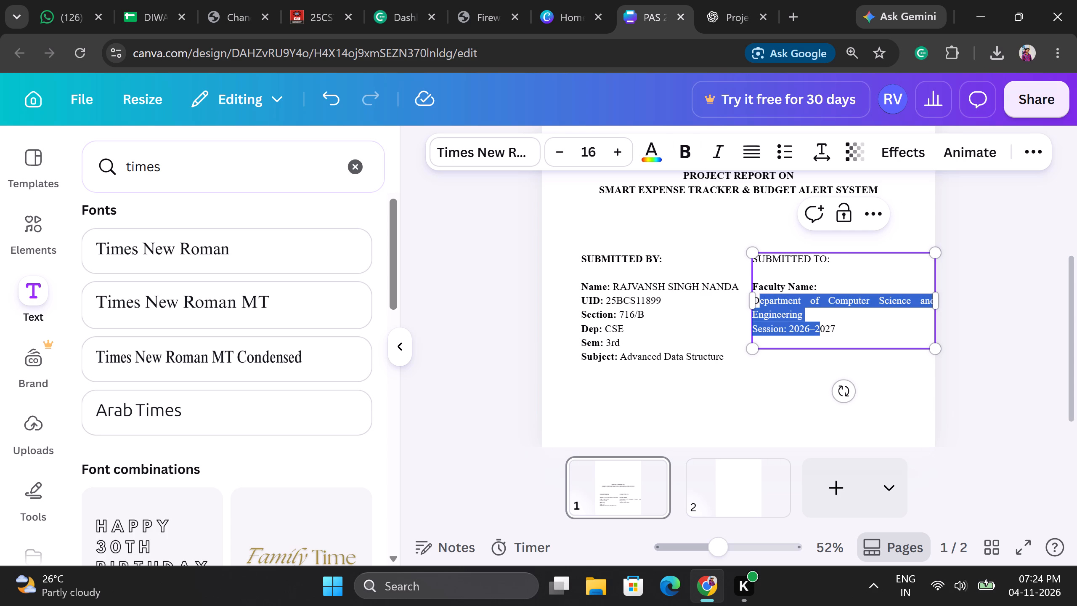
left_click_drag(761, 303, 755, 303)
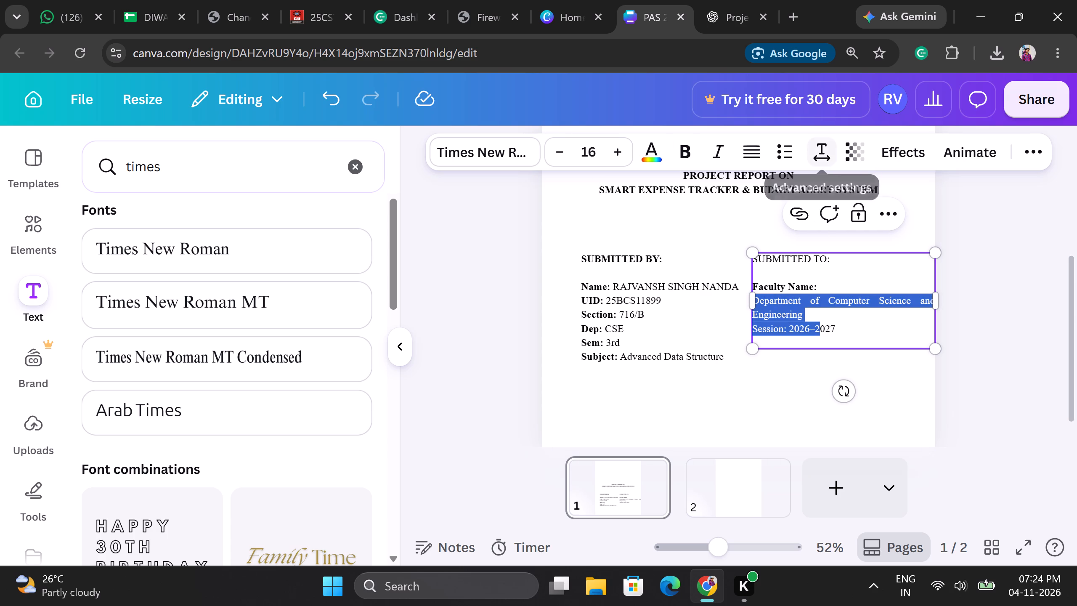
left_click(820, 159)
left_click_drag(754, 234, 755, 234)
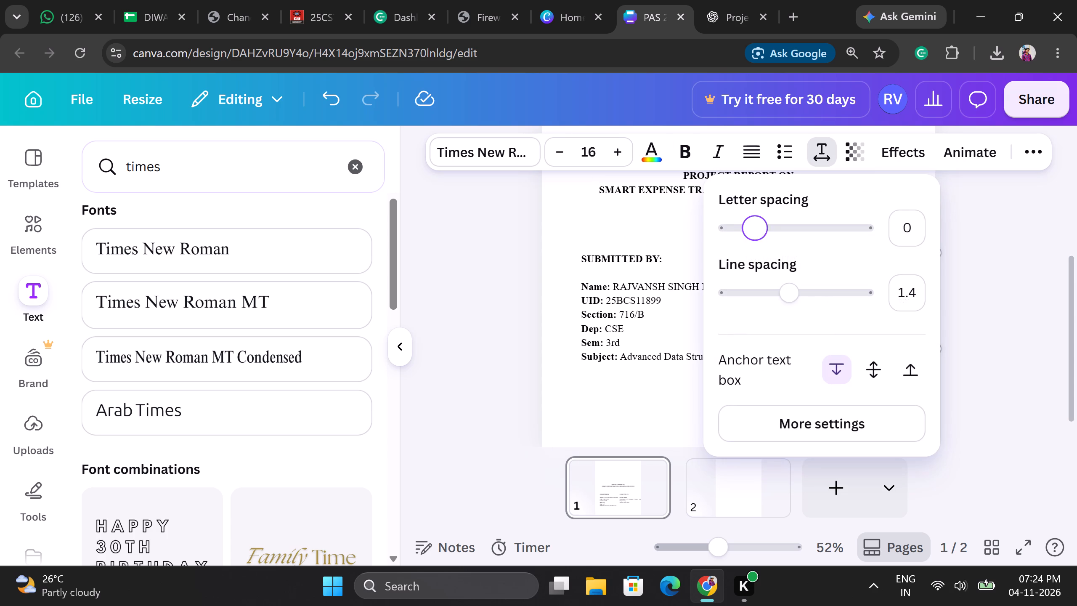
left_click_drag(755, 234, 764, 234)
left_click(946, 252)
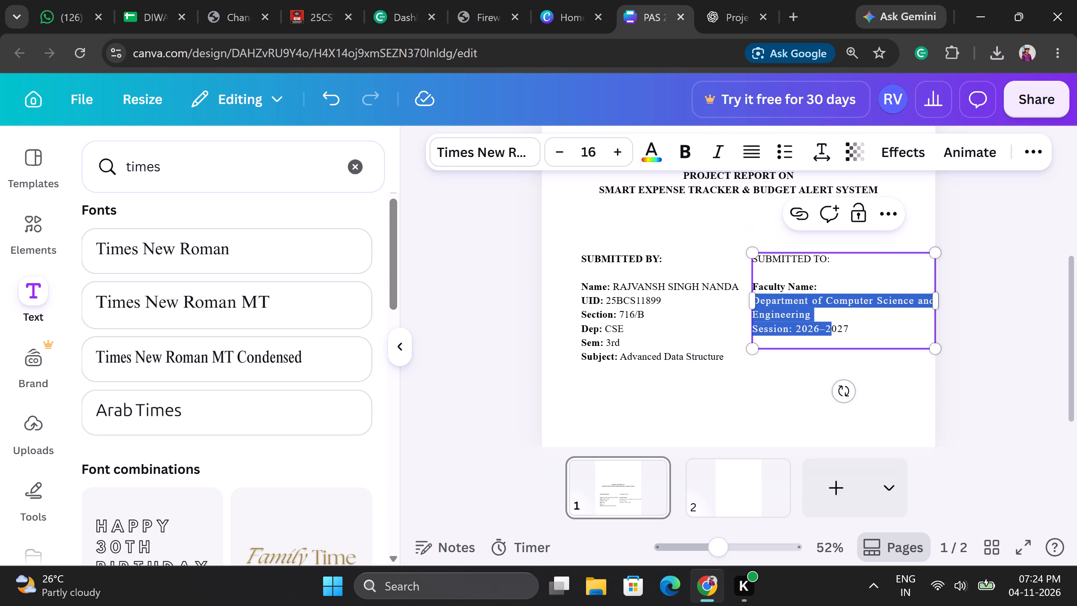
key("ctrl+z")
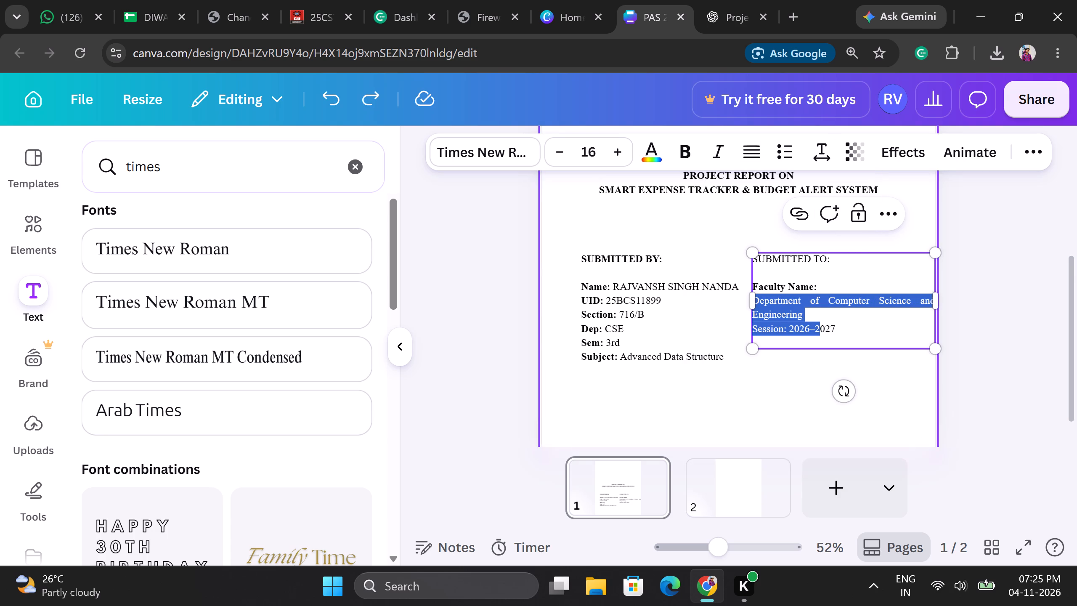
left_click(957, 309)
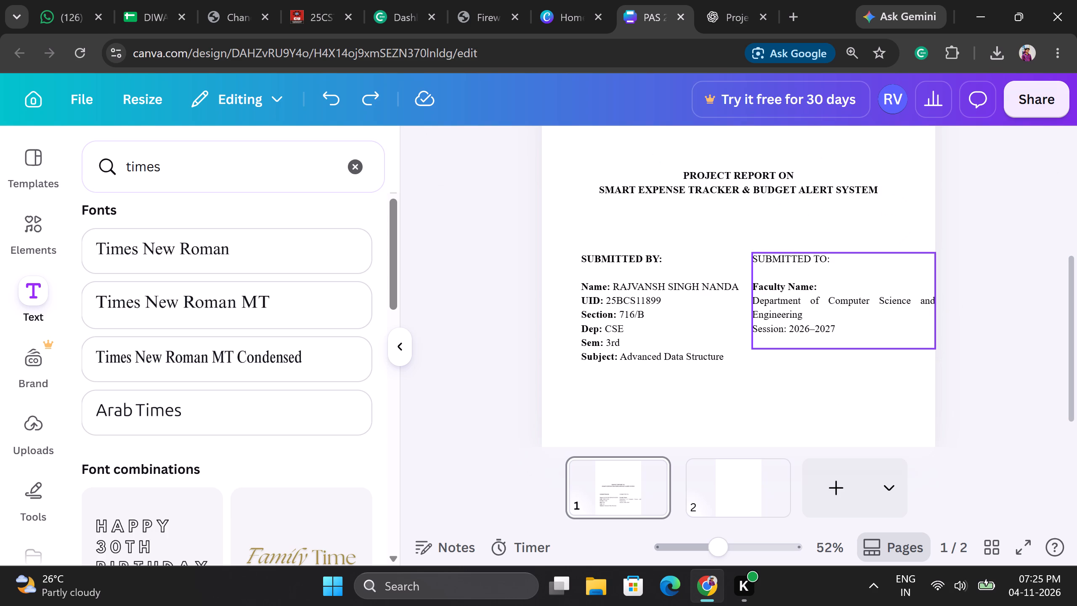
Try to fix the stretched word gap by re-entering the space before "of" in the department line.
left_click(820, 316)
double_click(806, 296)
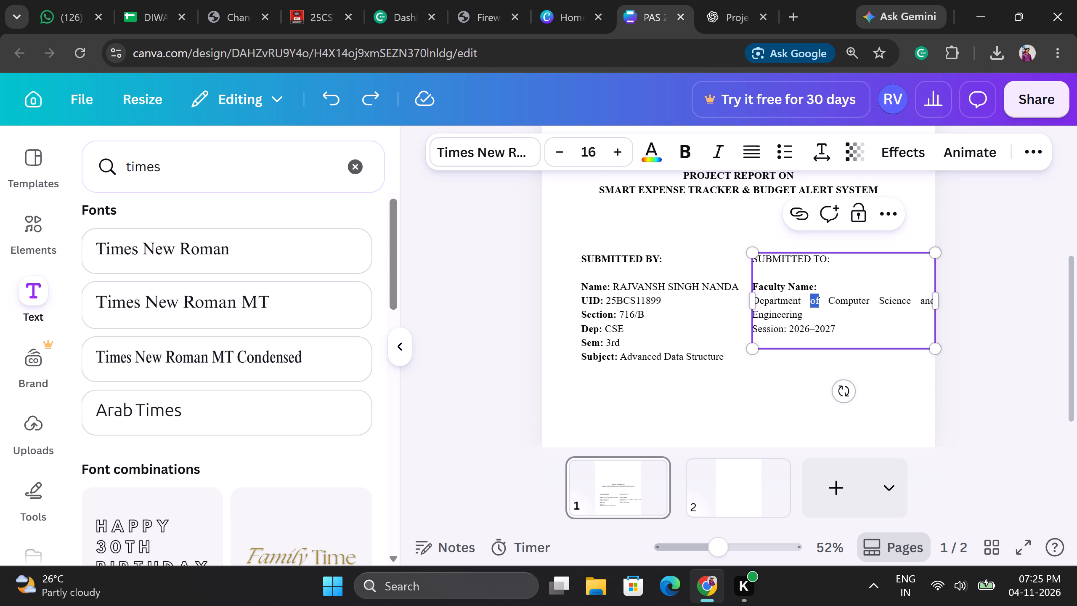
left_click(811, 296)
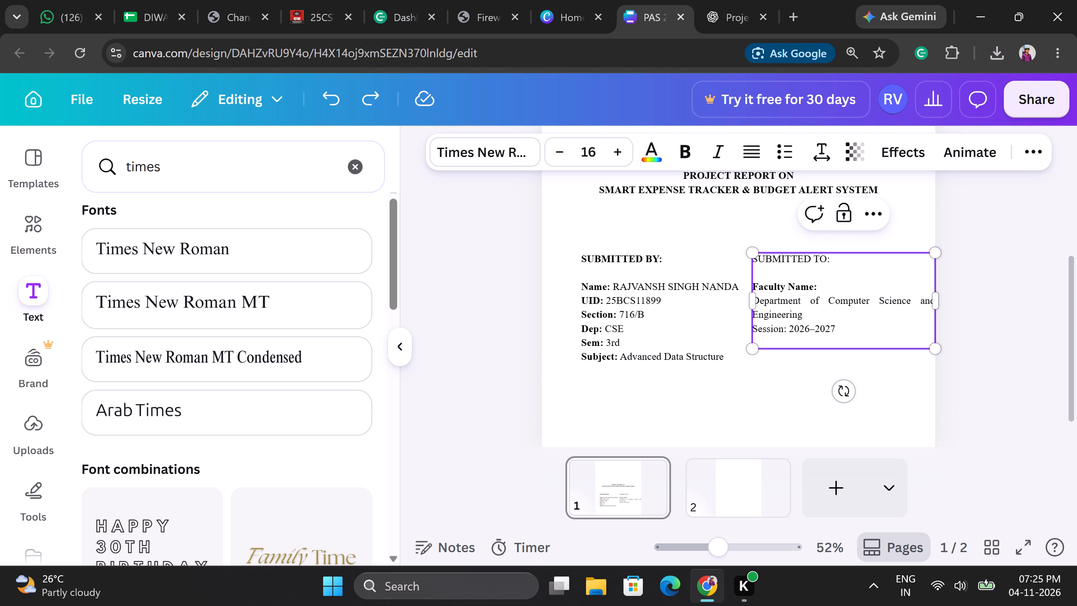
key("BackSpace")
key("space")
Retype the department line in the SUBMITTED TO block as "Department of Computer Science & Engineering".
left_click_drag(810, 314, 751, 297)
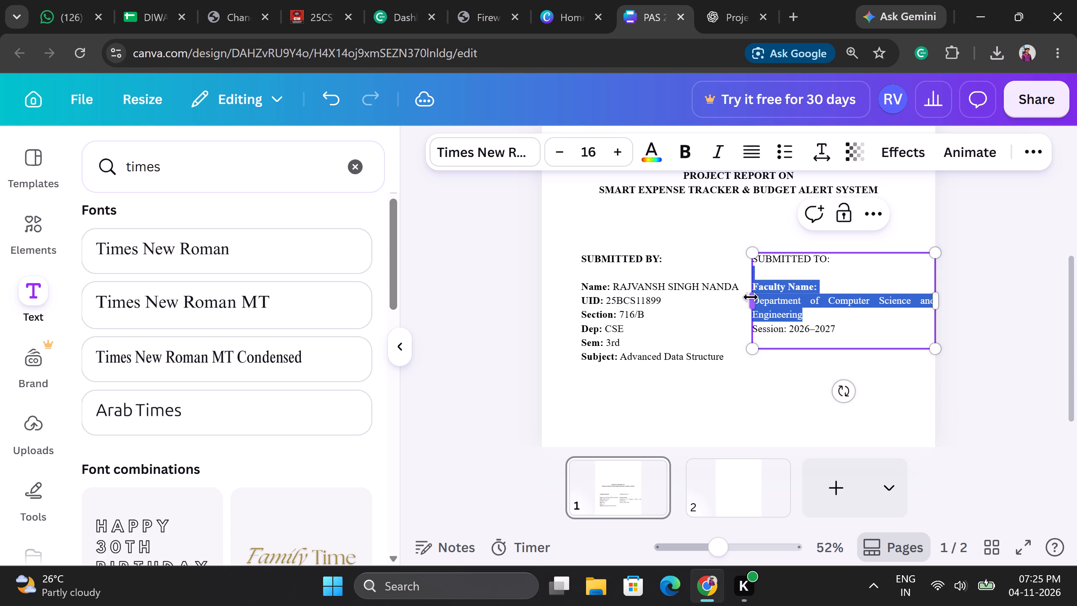
left_click_drag(751, 297, 752, 301)
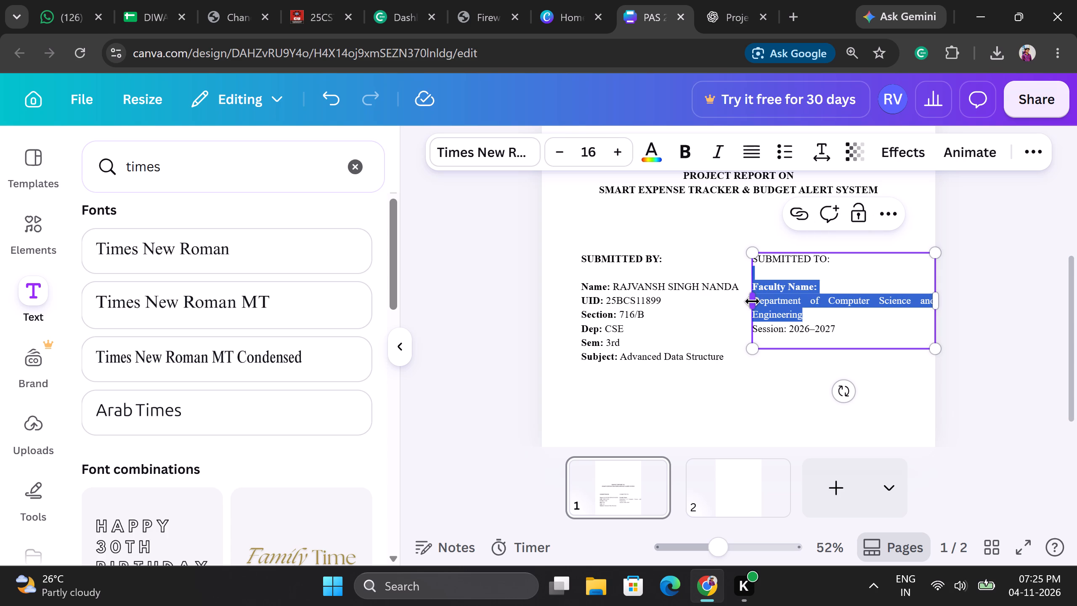
left_click(817, 314)
left_click_drag(817, 314, 767, 302)
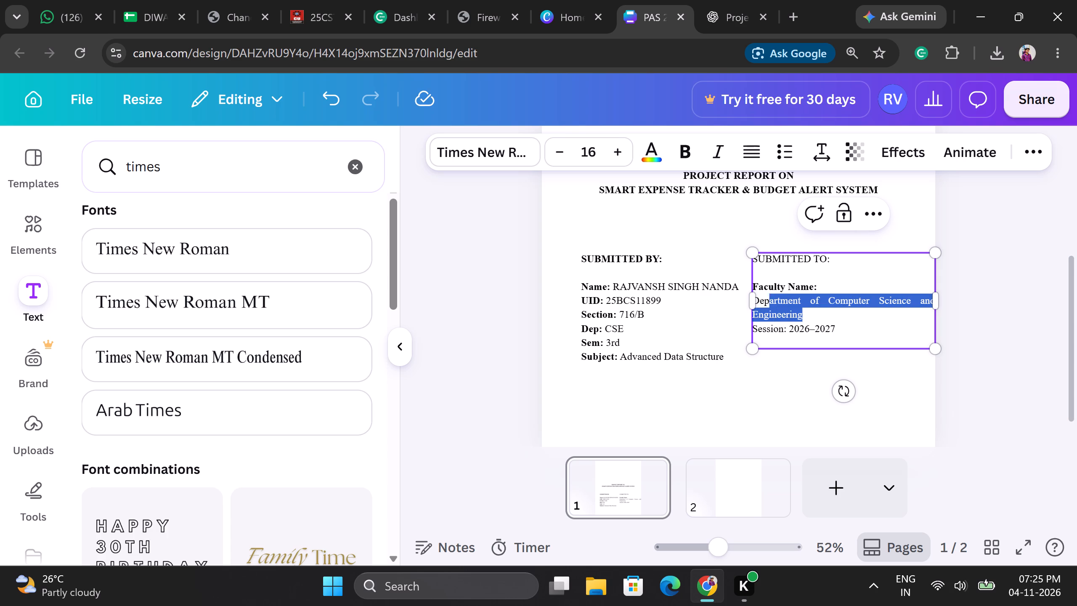
left_click_drag(767, 302, 754, 300)
key("BackSpace")
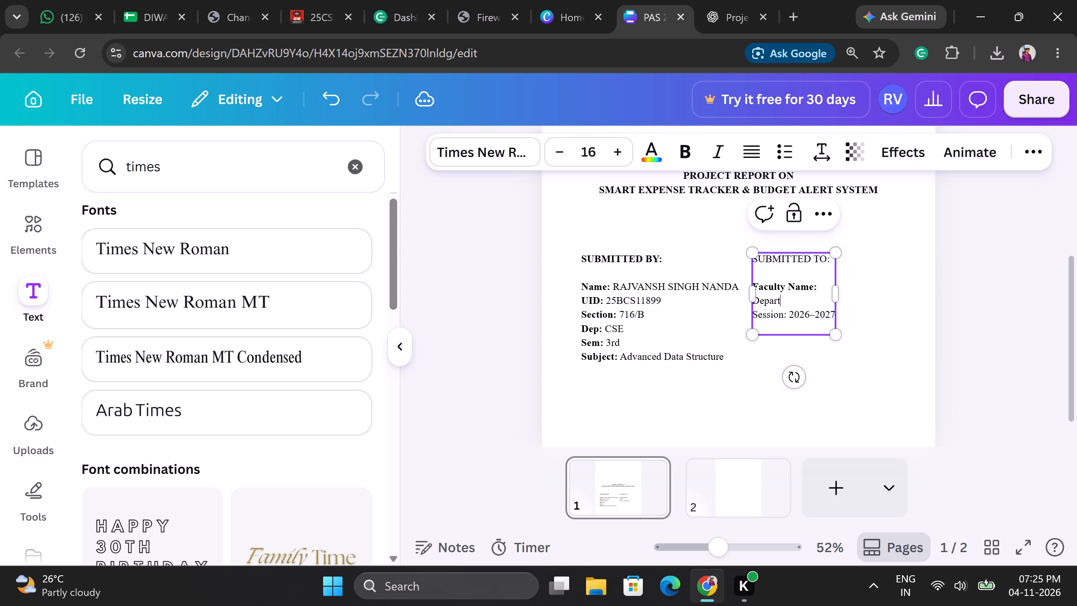
type("ment")
key("space")
key("m")
key("BackSpace")
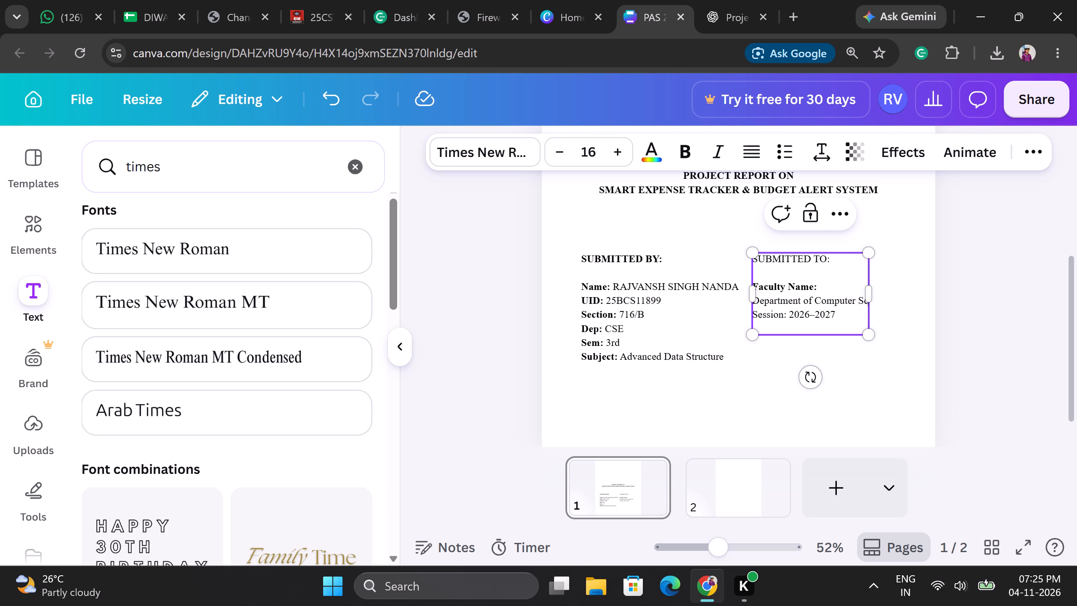
type("ience")
key("space")
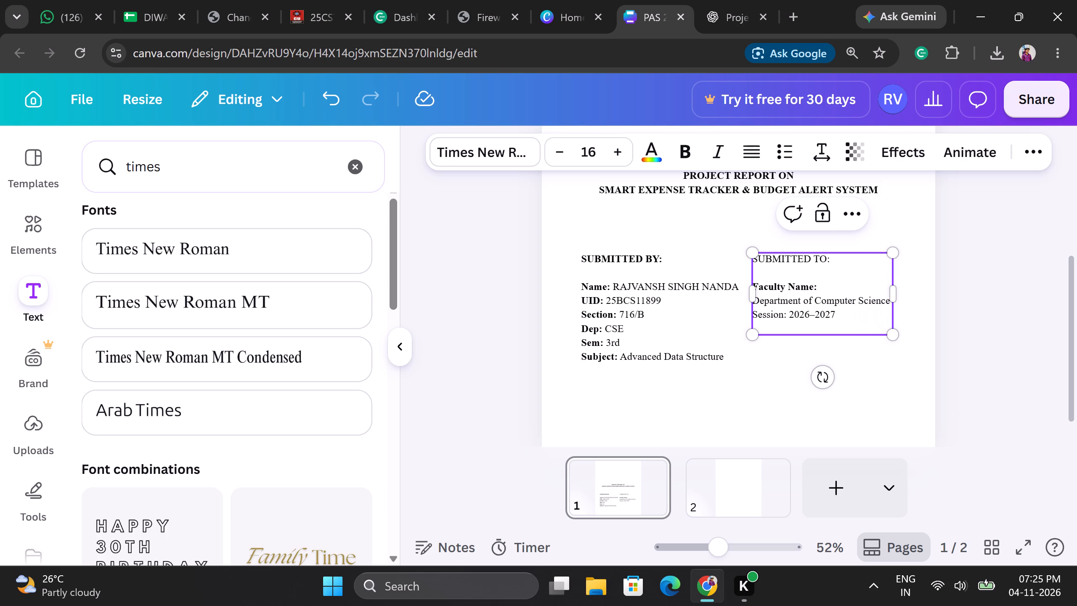
key("shift+ampersand")
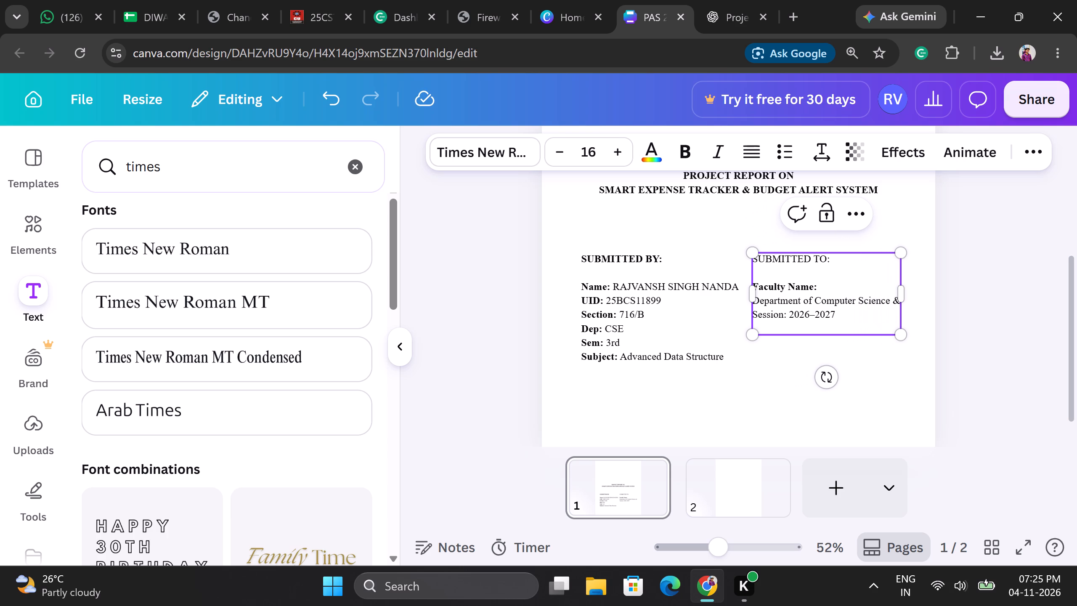
type("ngineering")
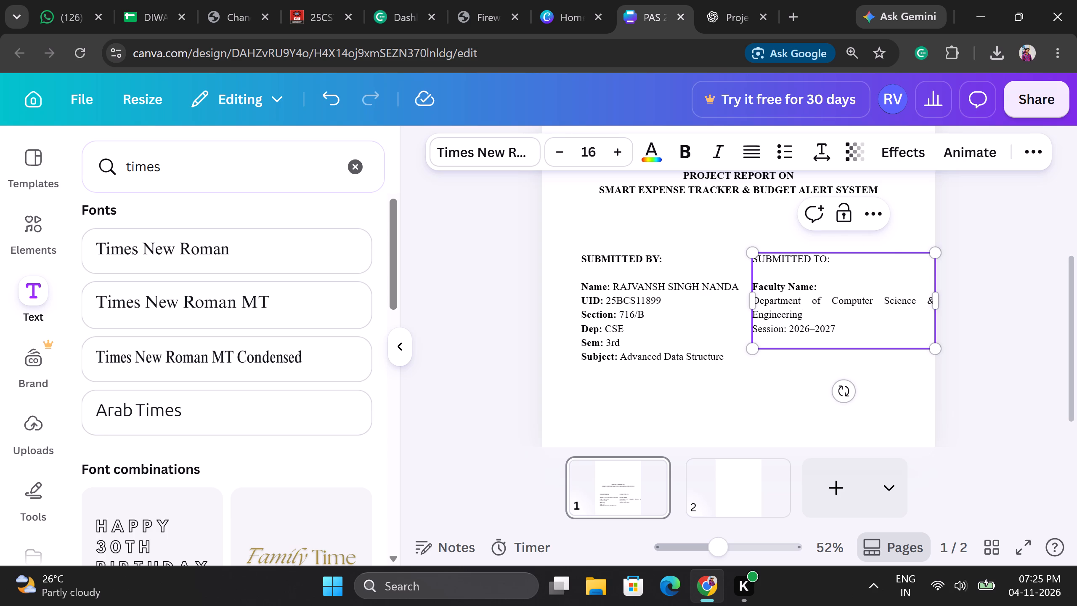
Narrow the SUBMITTED TO text box to a width of about 3.1, keeping its left edge in place.
left_click_drag(935, 299, 930, 299)
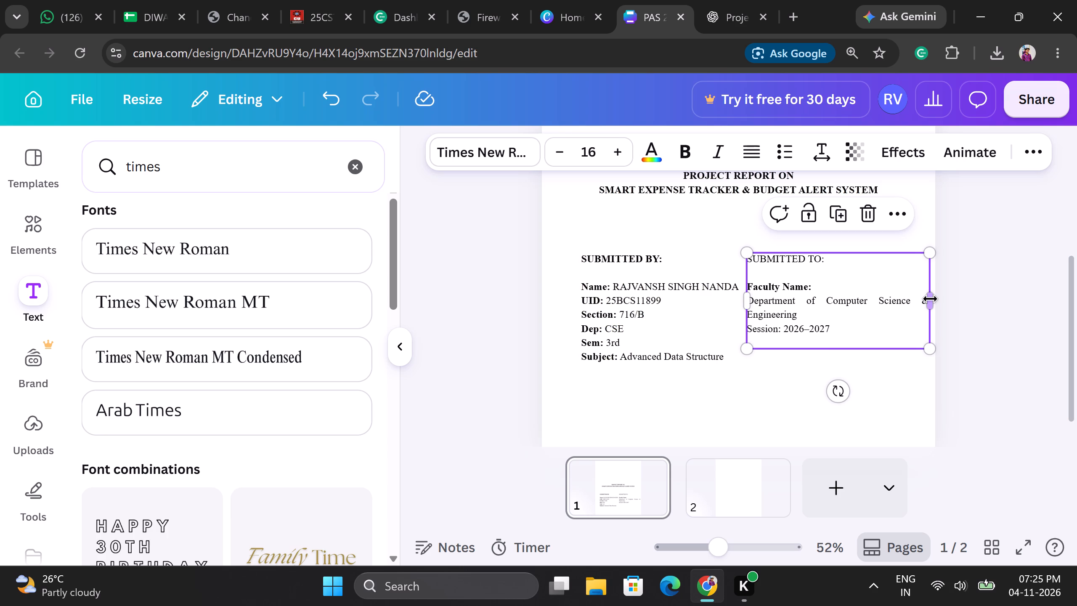
key("ctrl+z")
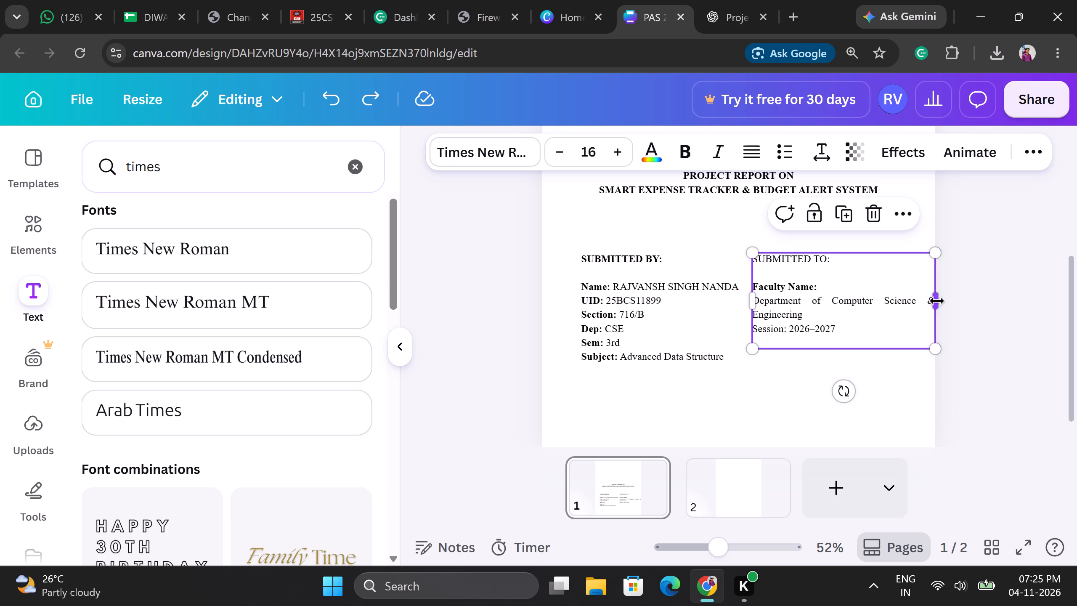
left_click_drag(937, 301, 897, 302)
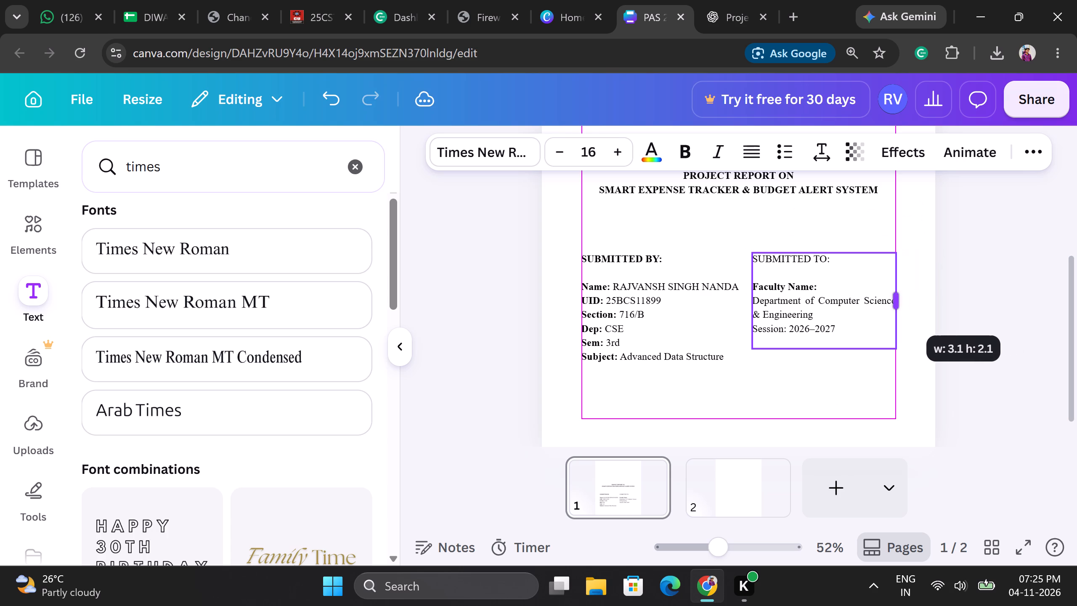
left_click_drag(897, 302, 899, 302)
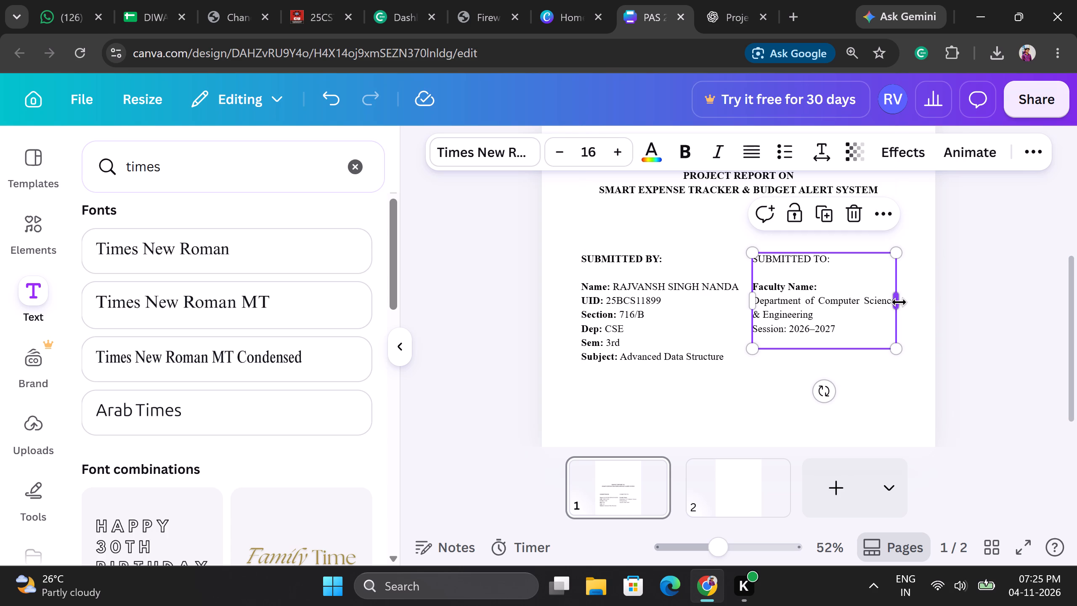
Nudge the SUBMITTED TO text box rightward in small increments, away from the SUBMITTED BY block.
left_click(1076, 272)
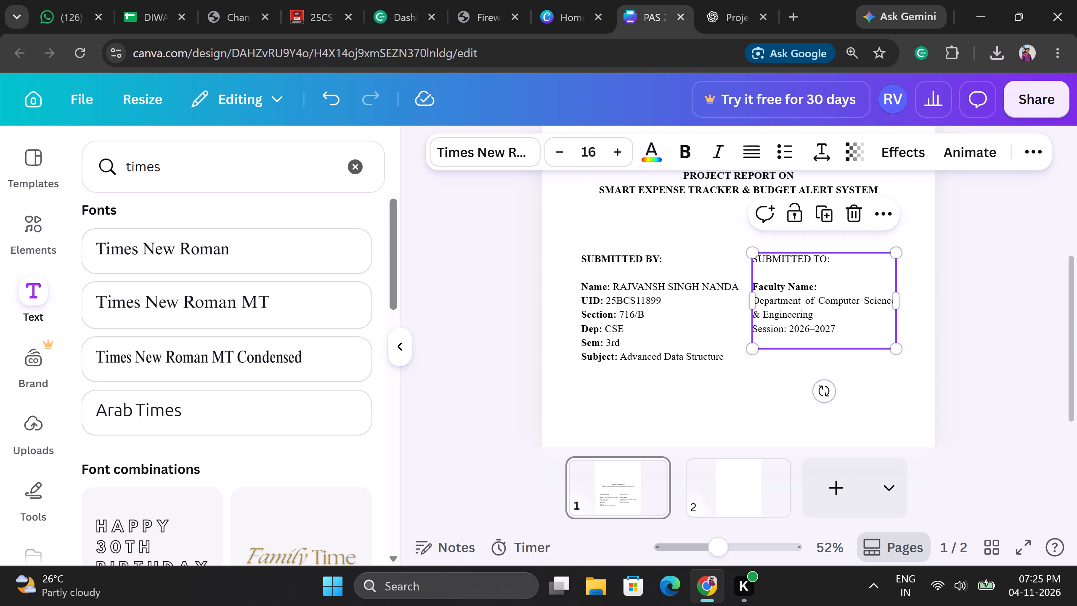
left_click(1000, 290)
left_click(855, 282)
key("Right")
key("Right")
key("Right")
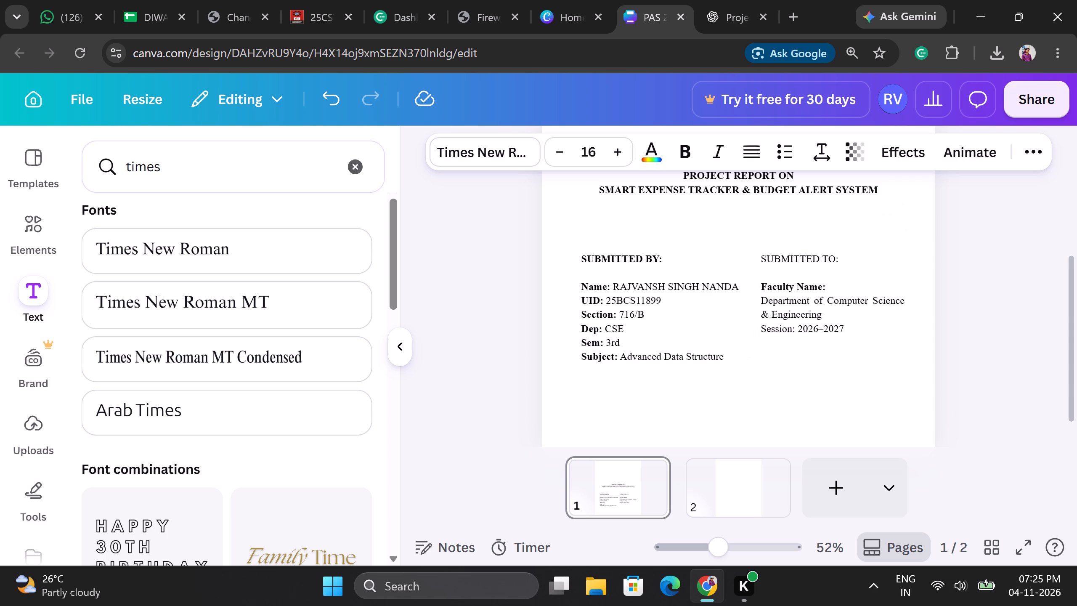
key("Right")
key("Right")
key("Right")
key("Right")
key("Right")
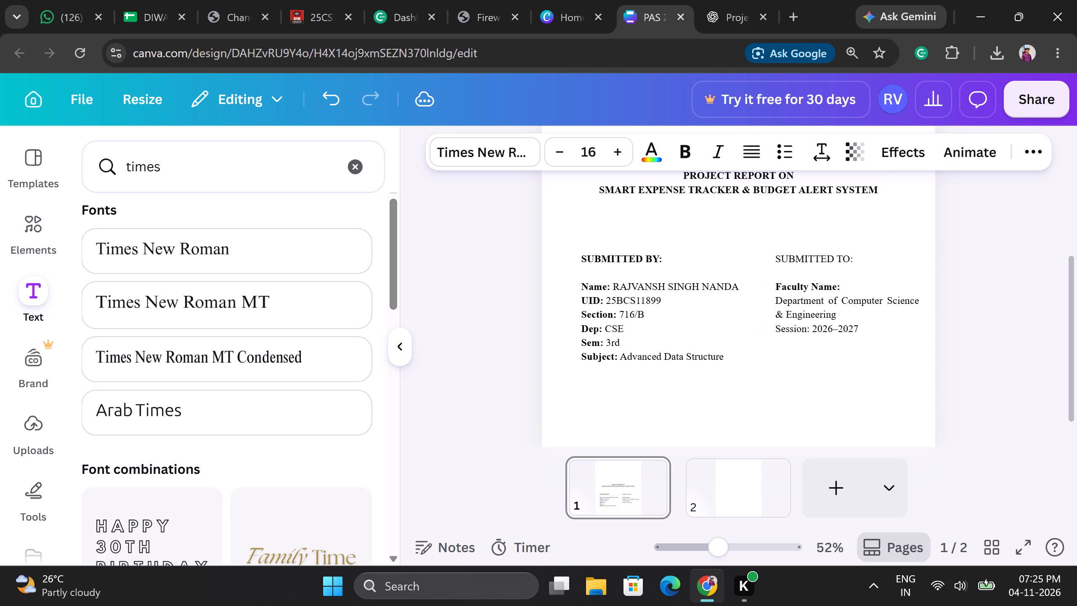
key("Right")
left_click(855, 282)
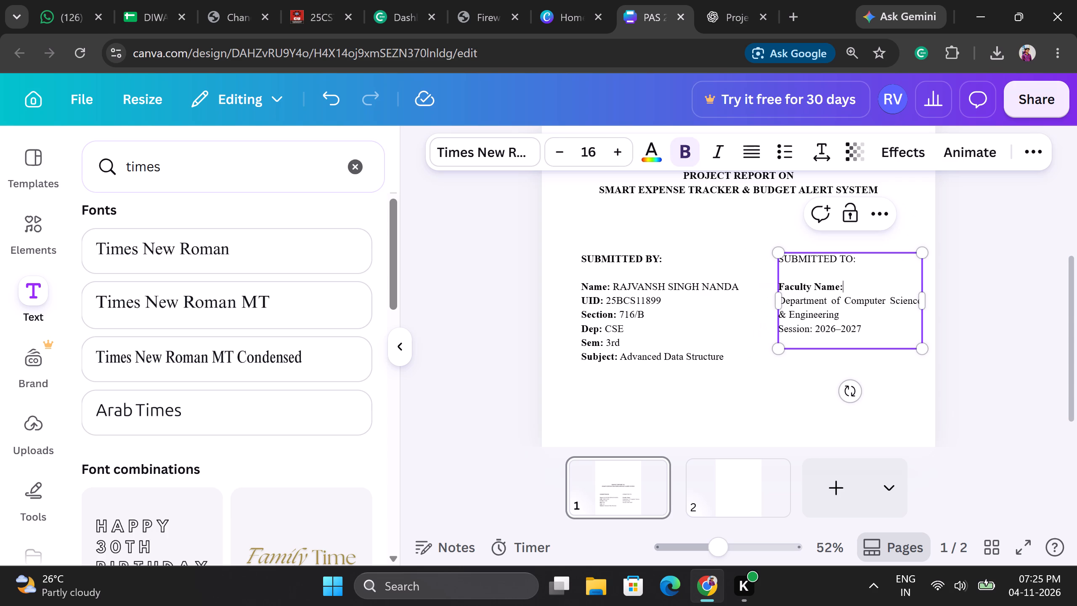
key("Up")
key("Up")
left_click(855, 282)
left_click(973, 300)
Enter the faculty member's name with the title "Mrs." after "Faculty Name:", checking the spelling against the university timetable page.
left_click(850, 278)
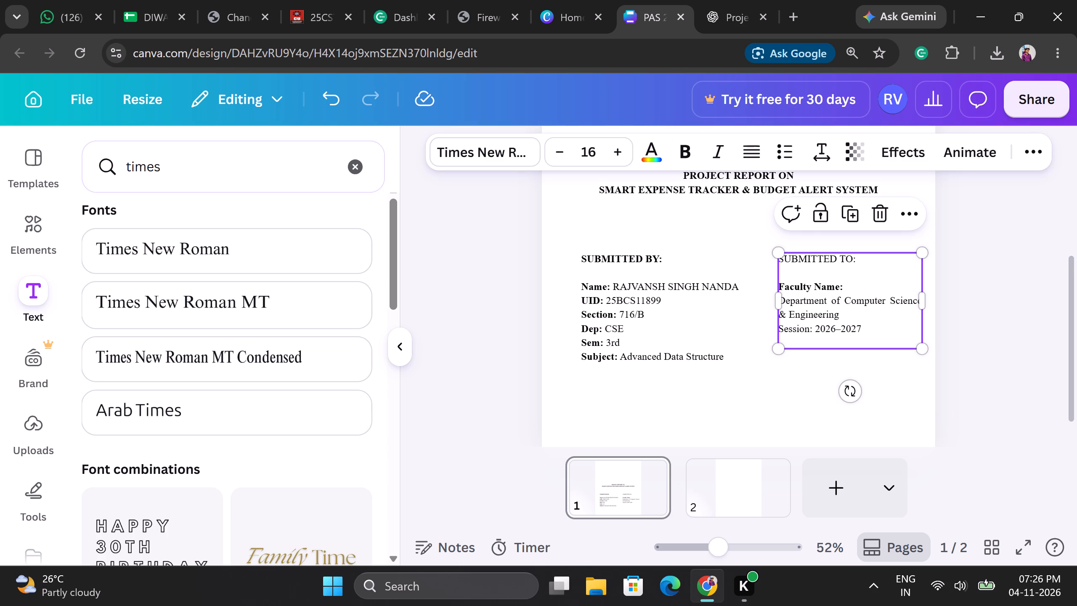
left_click(858, 285)
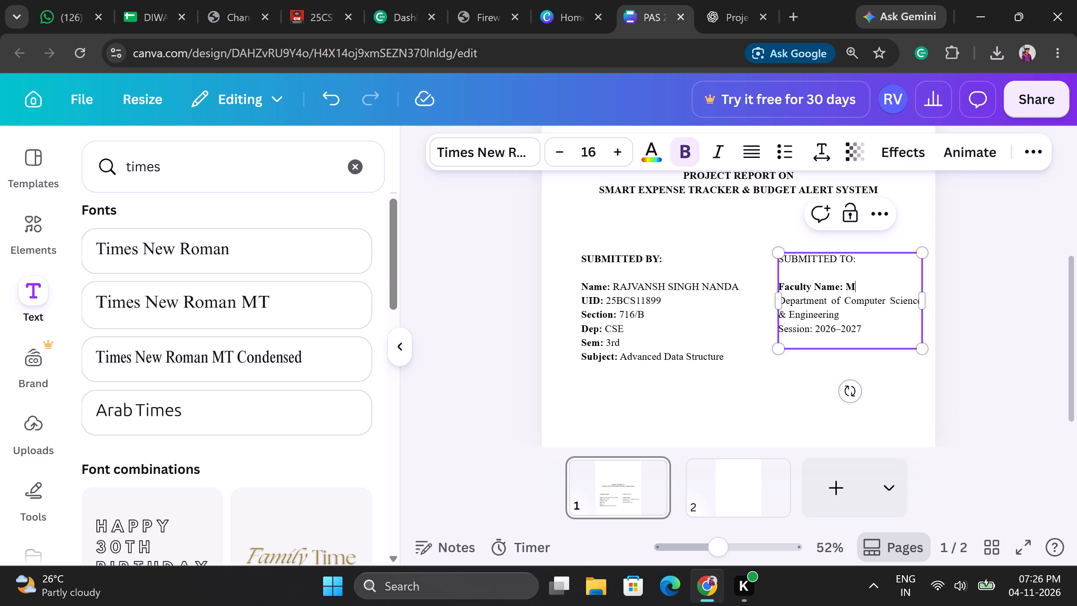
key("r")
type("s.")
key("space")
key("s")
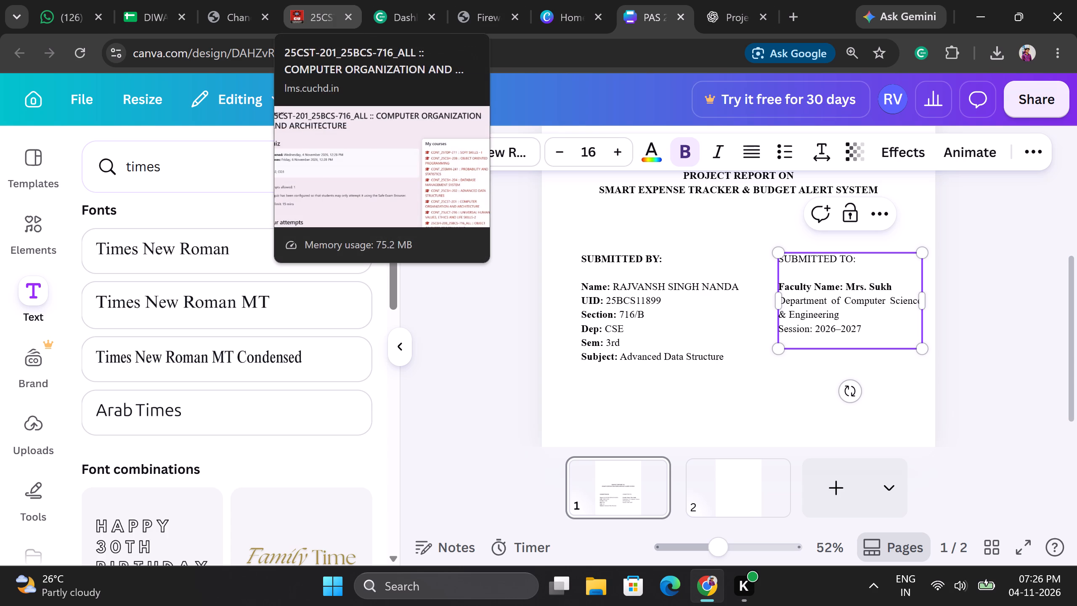
left_click(246, 0)
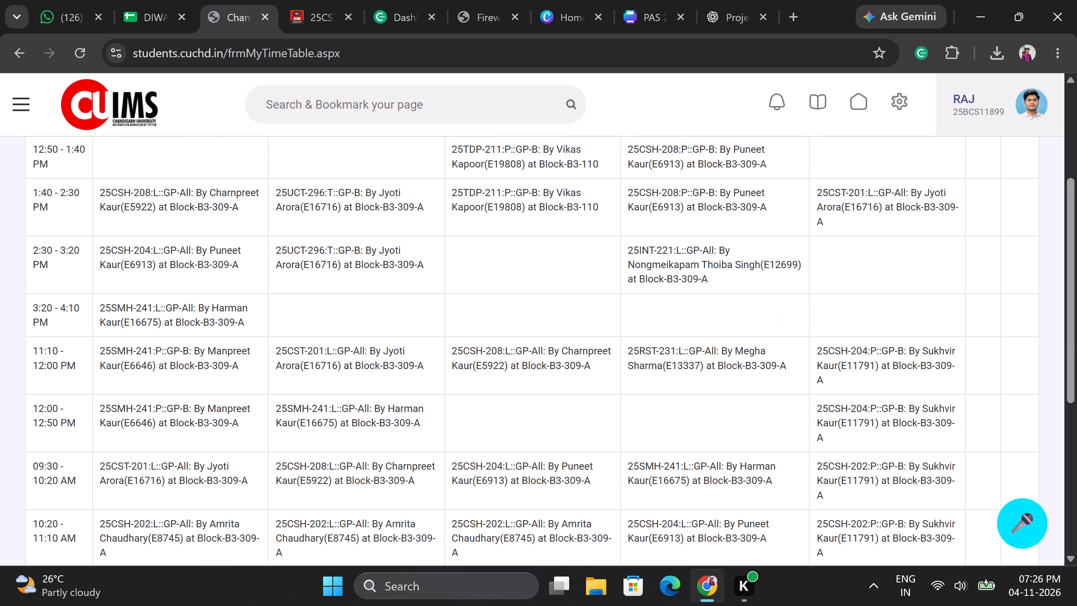
left_click(645, 0)
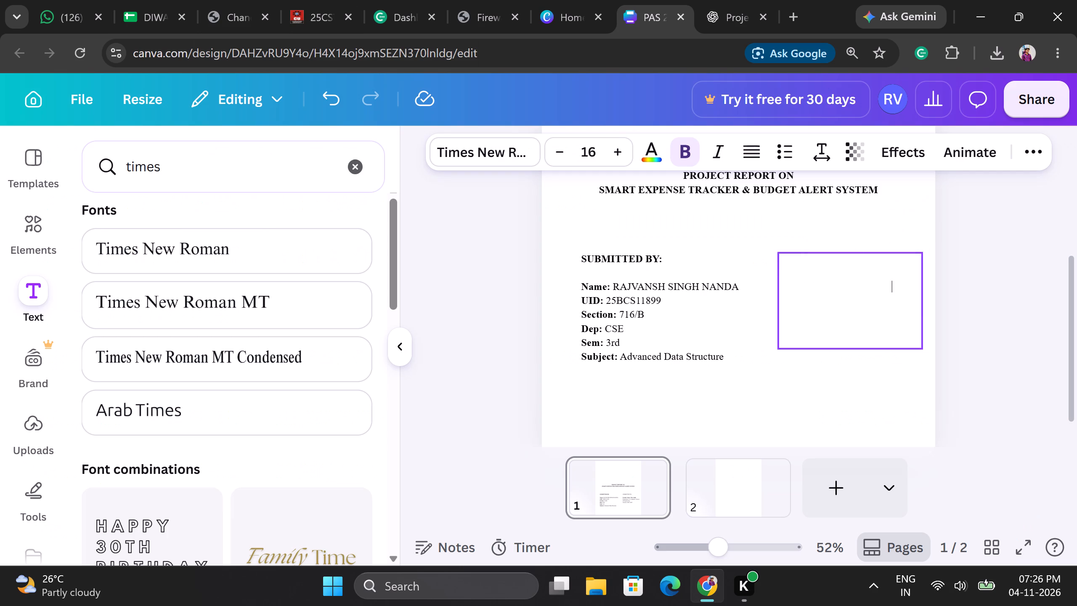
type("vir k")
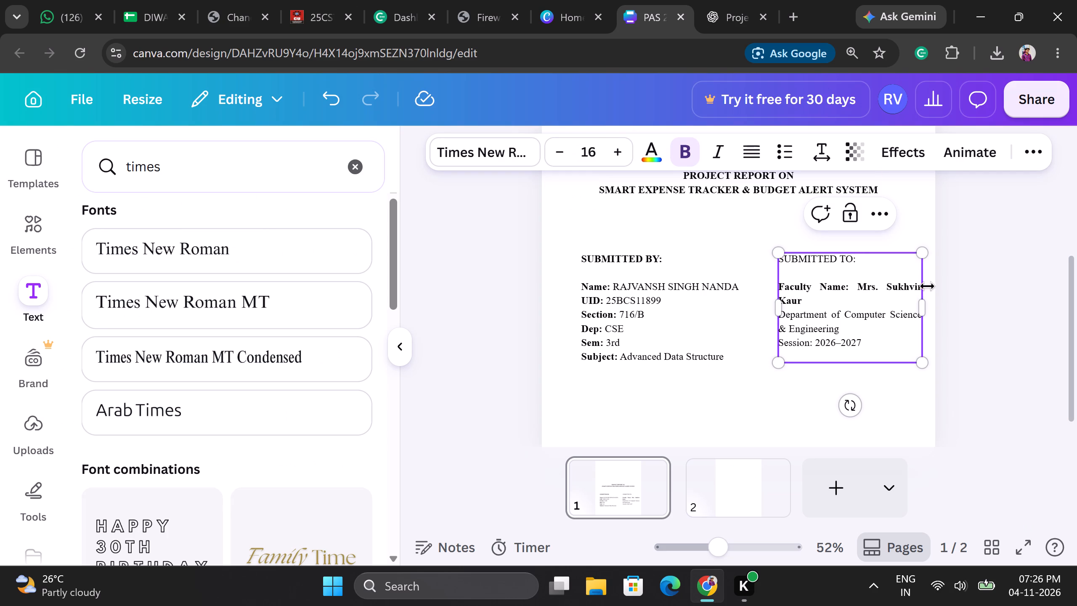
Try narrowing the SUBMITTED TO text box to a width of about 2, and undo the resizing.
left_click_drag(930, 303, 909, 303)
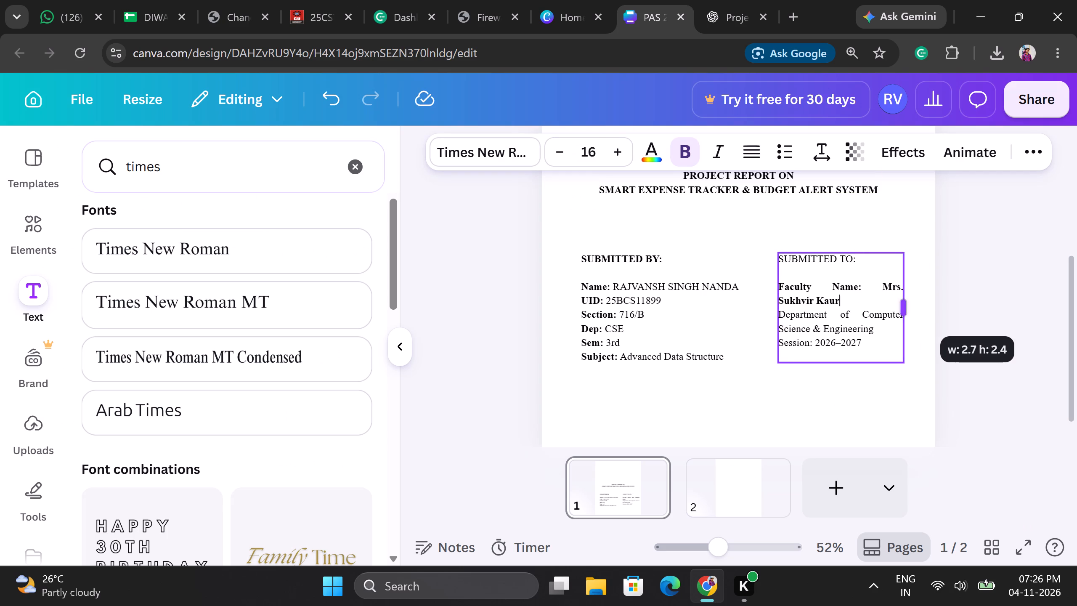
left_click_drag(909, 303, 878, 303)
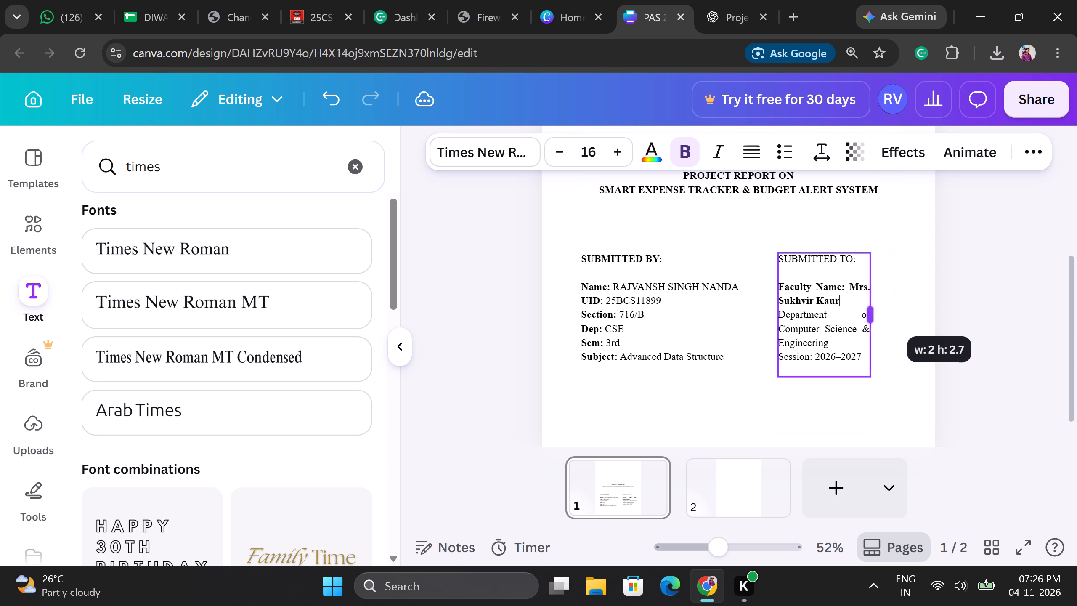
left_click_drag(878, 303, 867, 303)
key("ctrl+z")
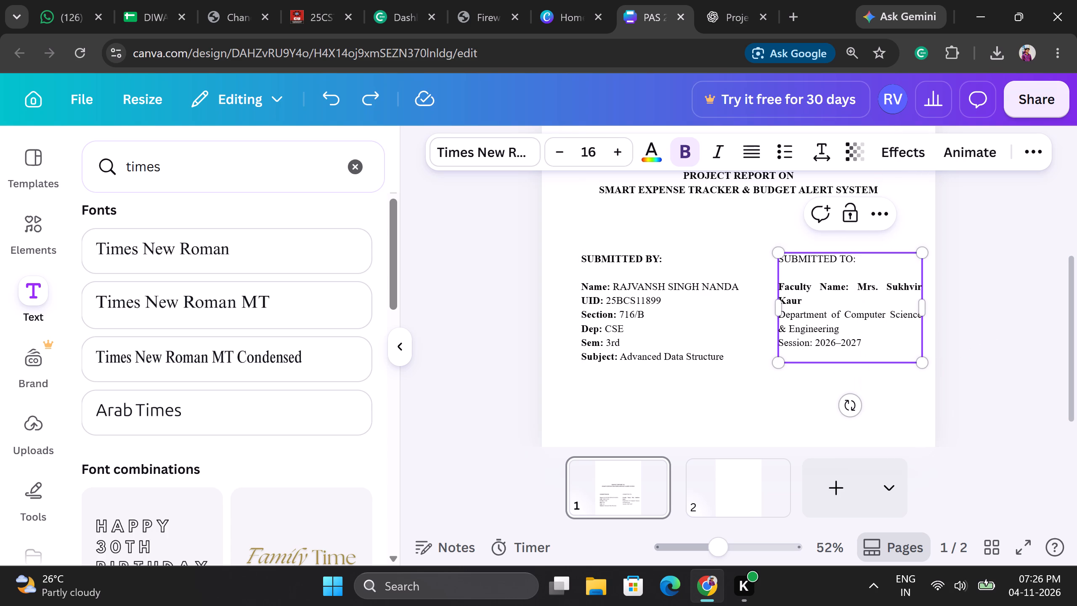
Remove bold from the faculty member's name and title after the "Faculty Name:" label.
left_click_drag(856, 290, 915, 301)
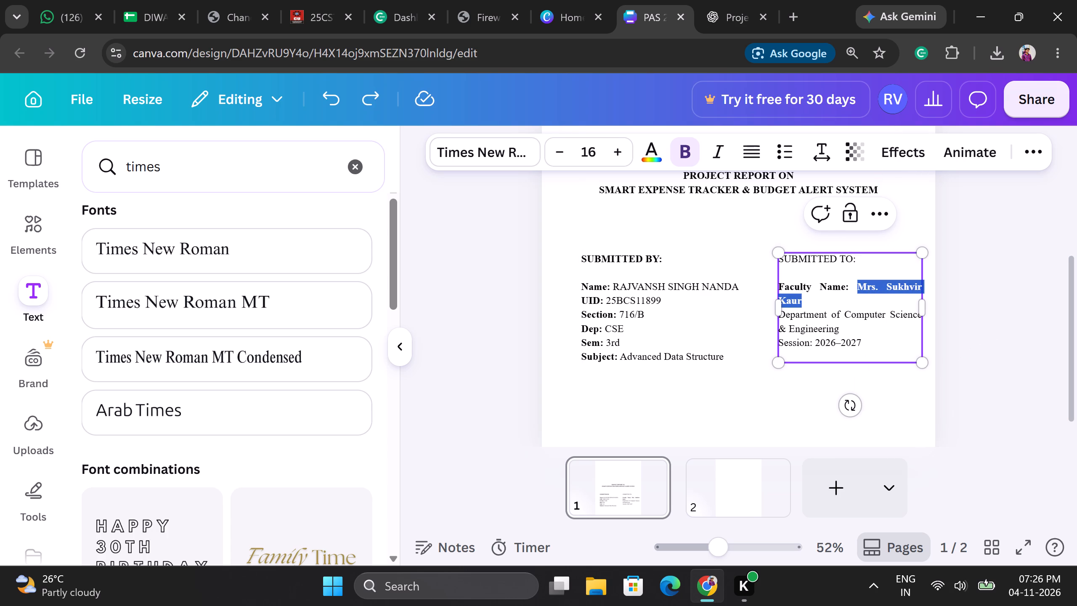
left_click_drag(915, 301, 908, 305)
key("ctrl+b")
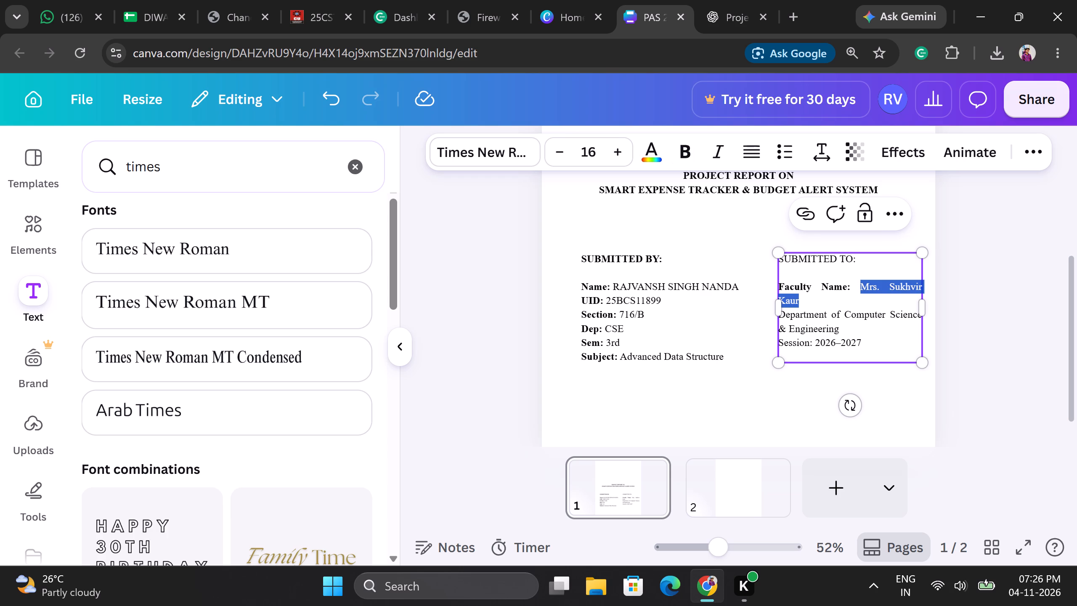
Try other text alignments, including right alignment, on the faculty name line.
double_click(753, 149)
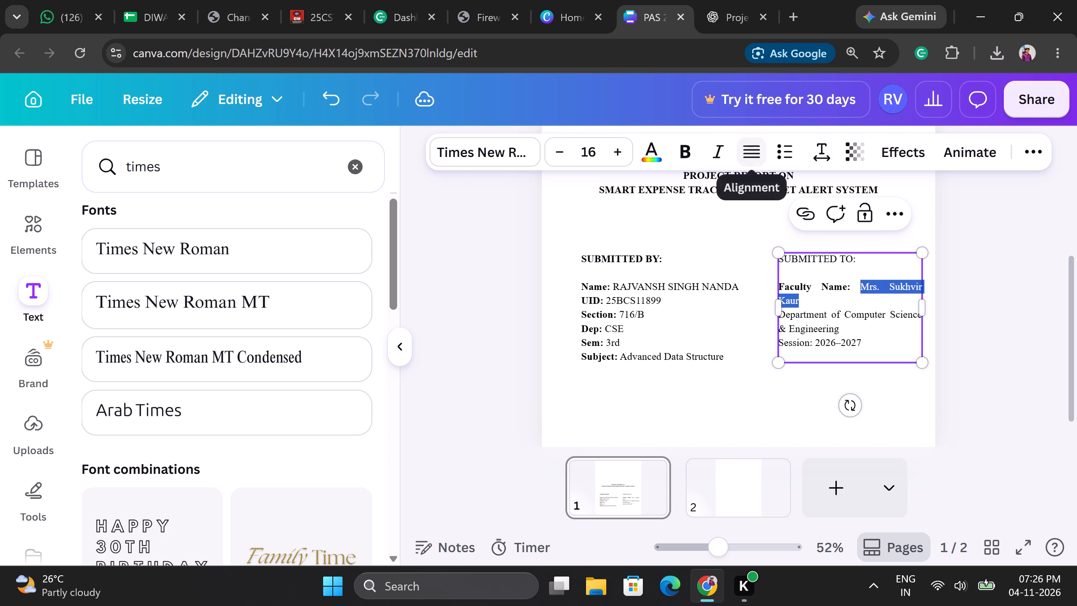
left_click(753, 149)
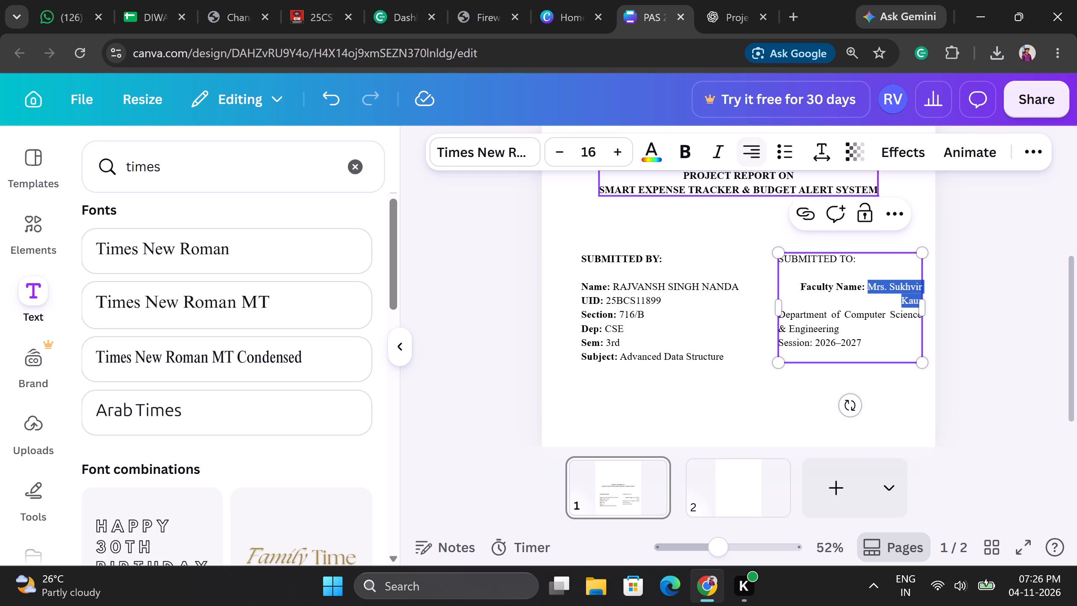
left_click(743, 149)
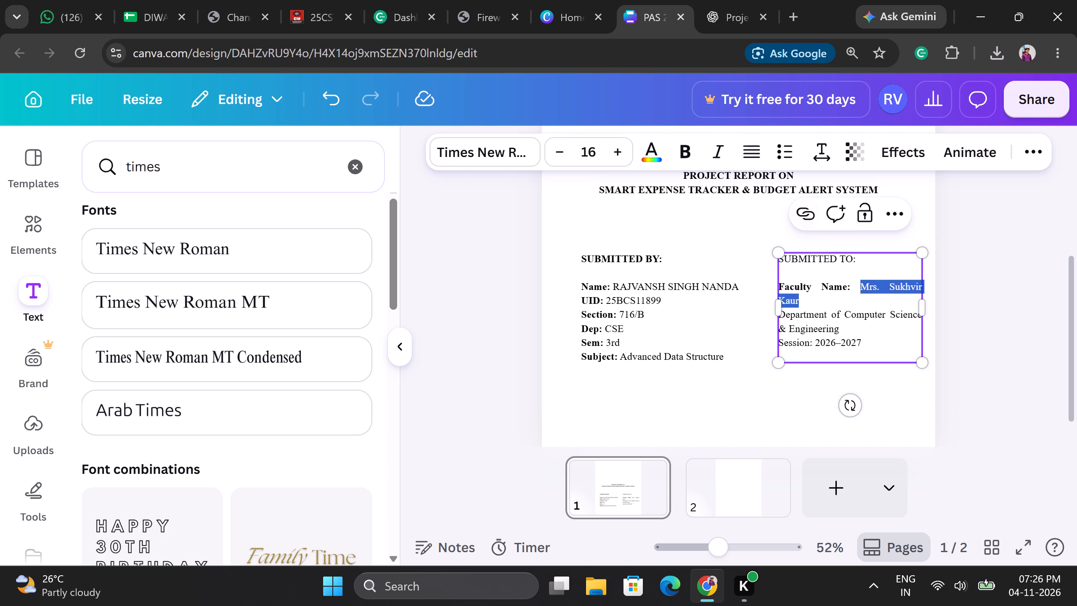
Left-align all the text in the SUBMITTED TO block.
left_click(851, 289)
key("ctrl+a")
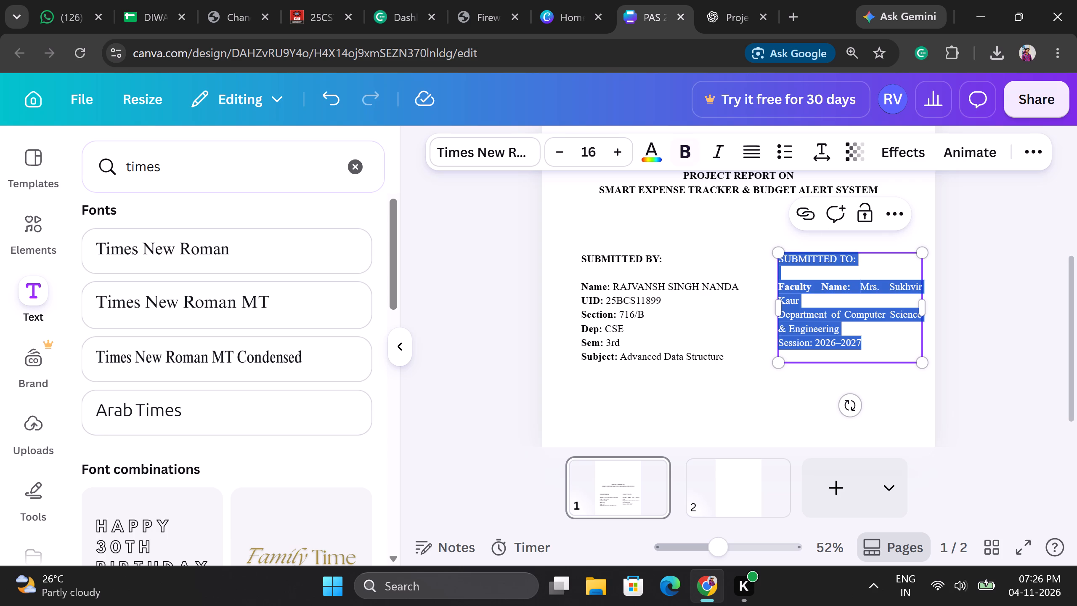
left_click(752, 150)
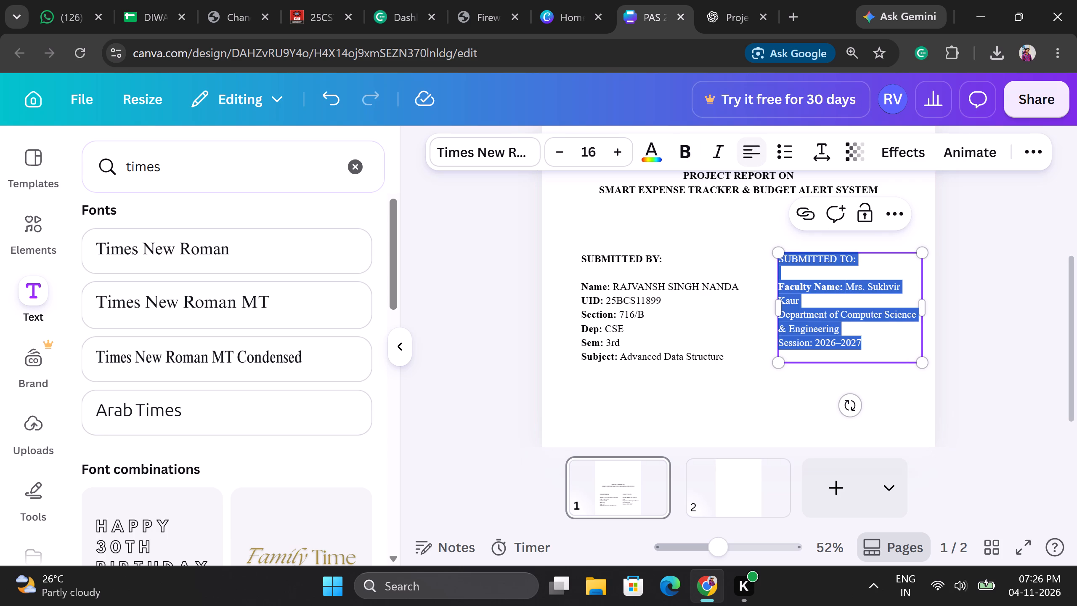
left_click(971, 251)
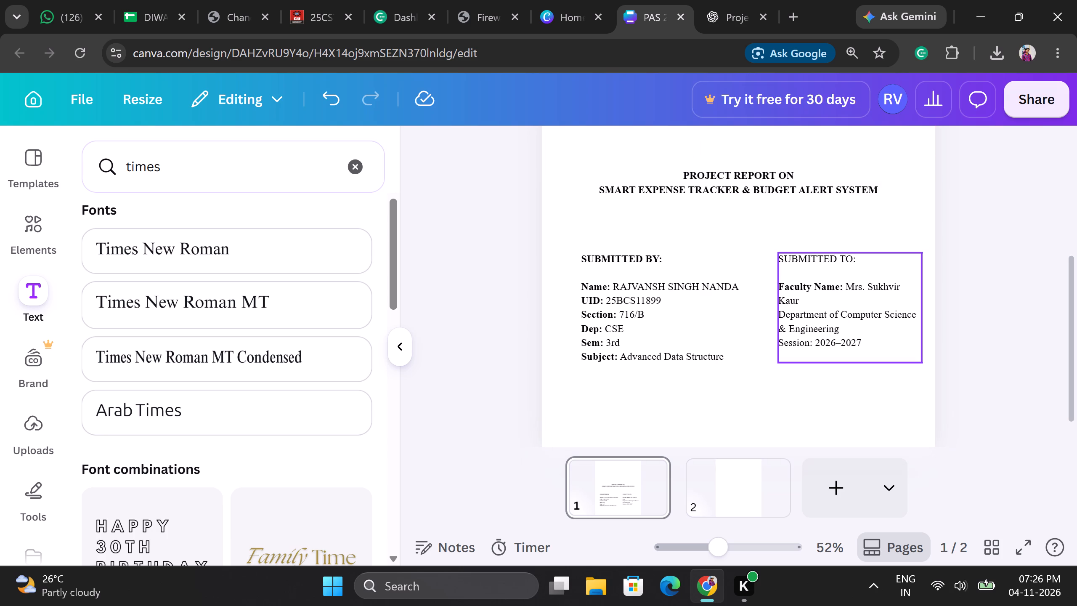
Widen the SUBMITTED TO text box slightly from its right edge so the faculty name fits on one line.
left_click(914, 306)
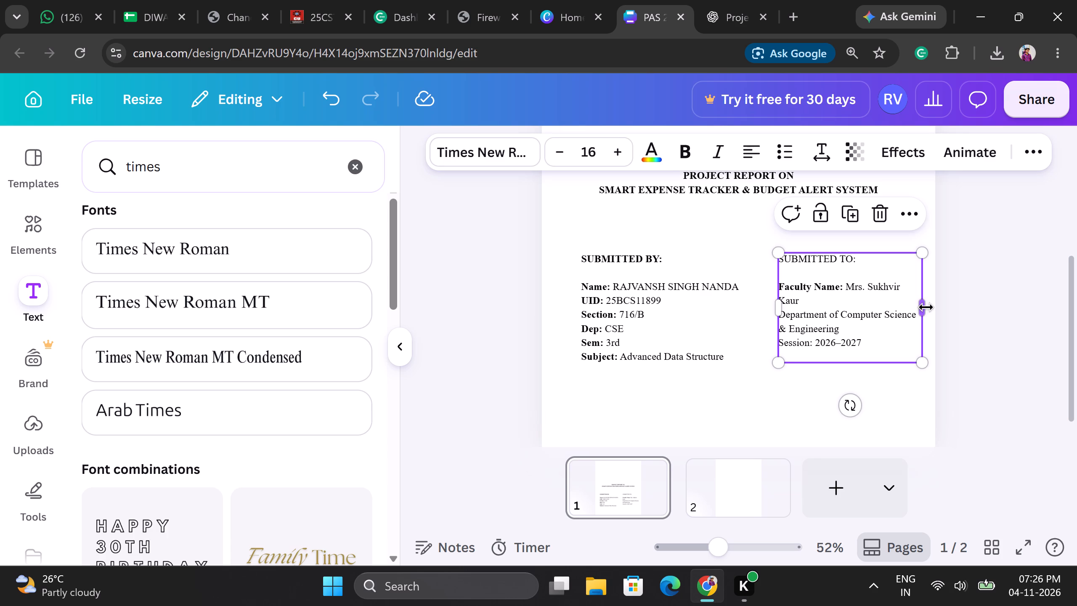
left_click_drag(926, 307, 934, 307)
left_click(1018, 302)
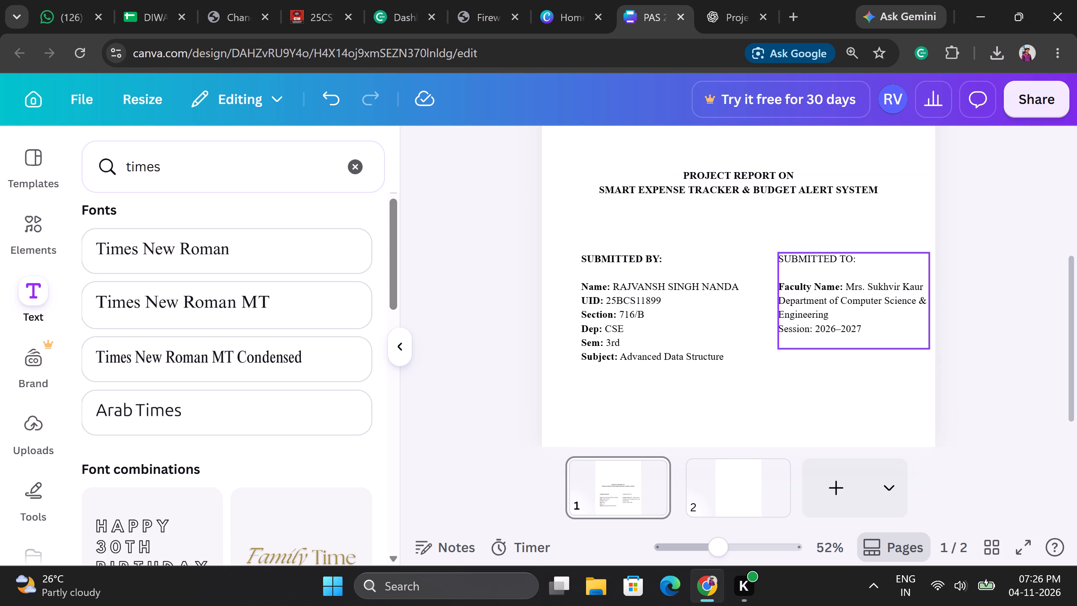
Insert a blank line between the faculty name line and the department line in the SUBMITTED TO block.
left_click(922, 287)
left_click(922, 287)
left_click(922, 287)
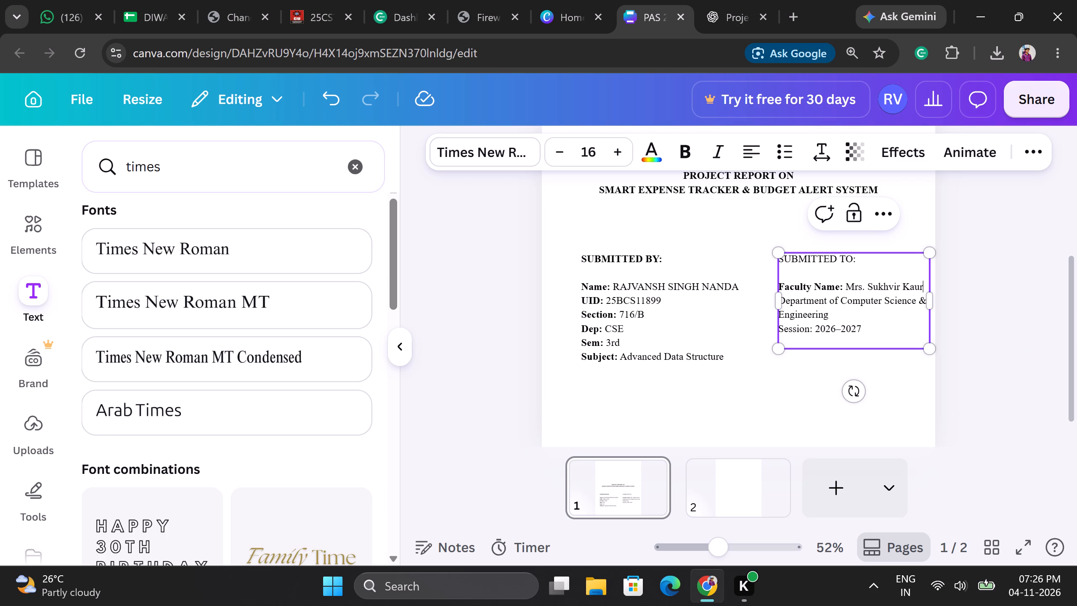
key("Return")
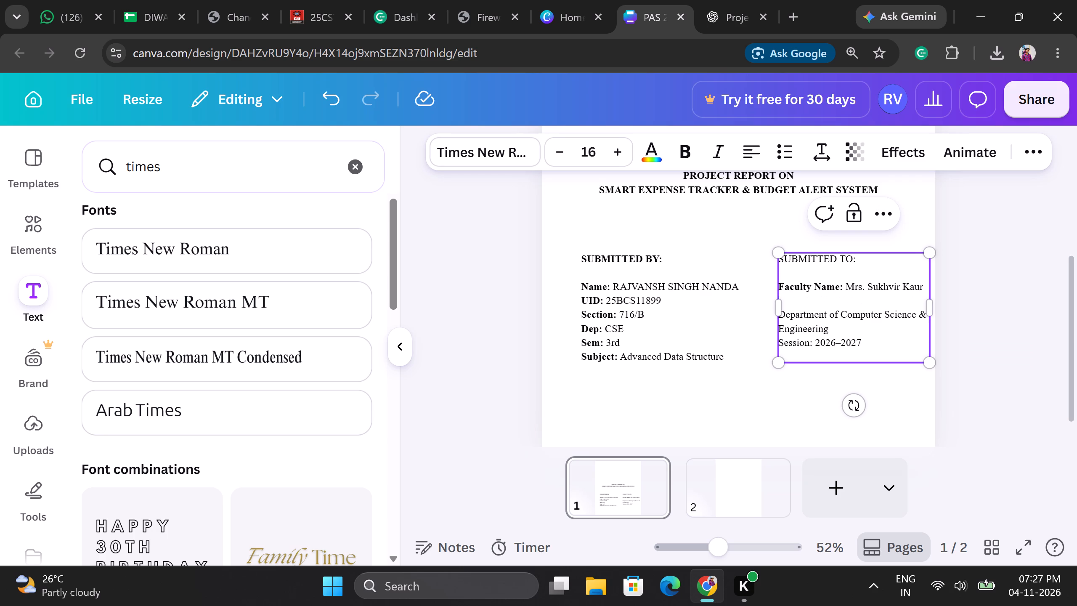
left_click(1023, 348)
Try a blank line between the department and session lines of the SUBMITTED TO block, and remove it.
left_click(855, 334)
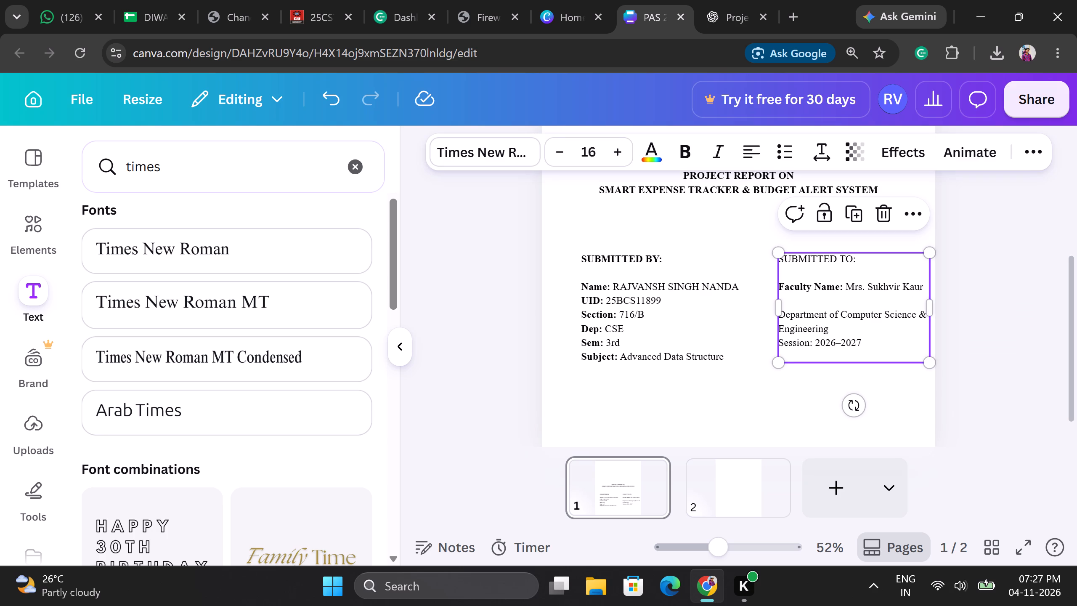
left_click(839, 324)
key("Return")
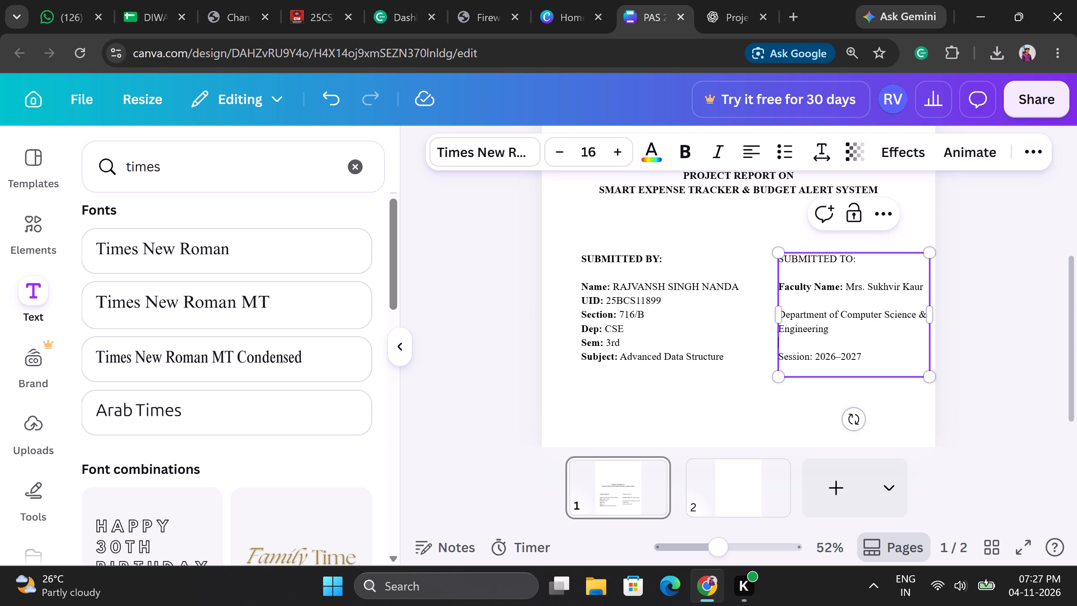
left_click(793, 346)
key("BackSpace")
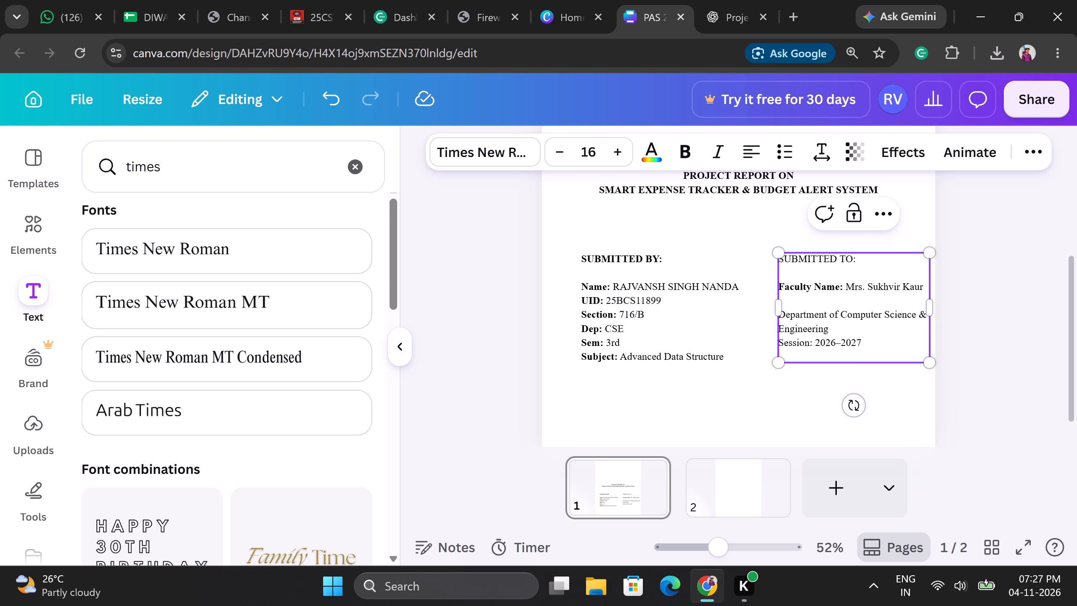
Make the Session: label in the SUBMITTED TO block bold.
left_click_drag(813, 343, 777, 343)
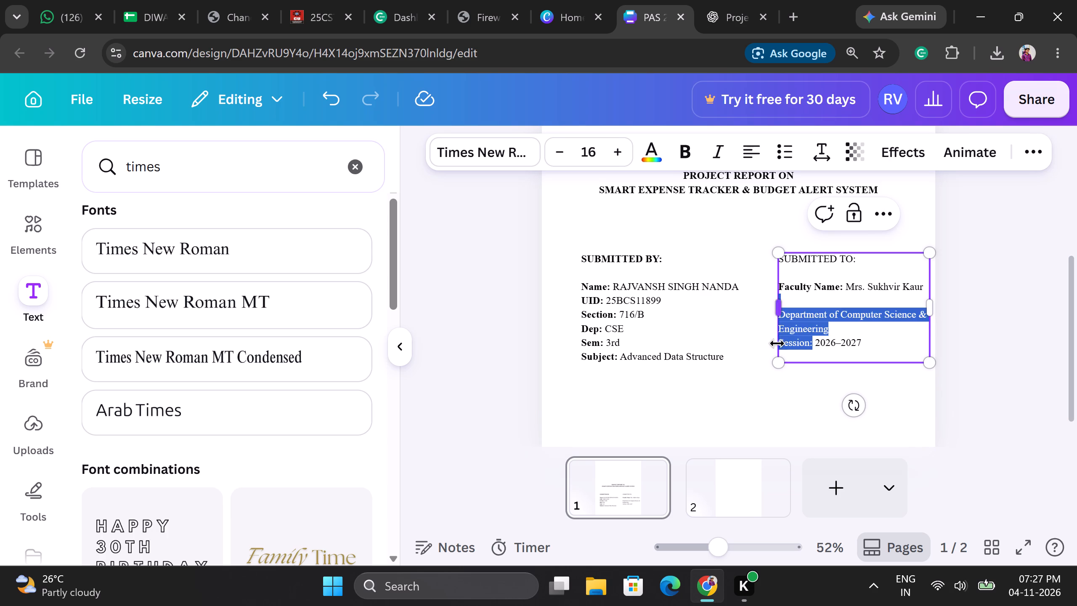
left_click_drag(777, 343, 780, 345)
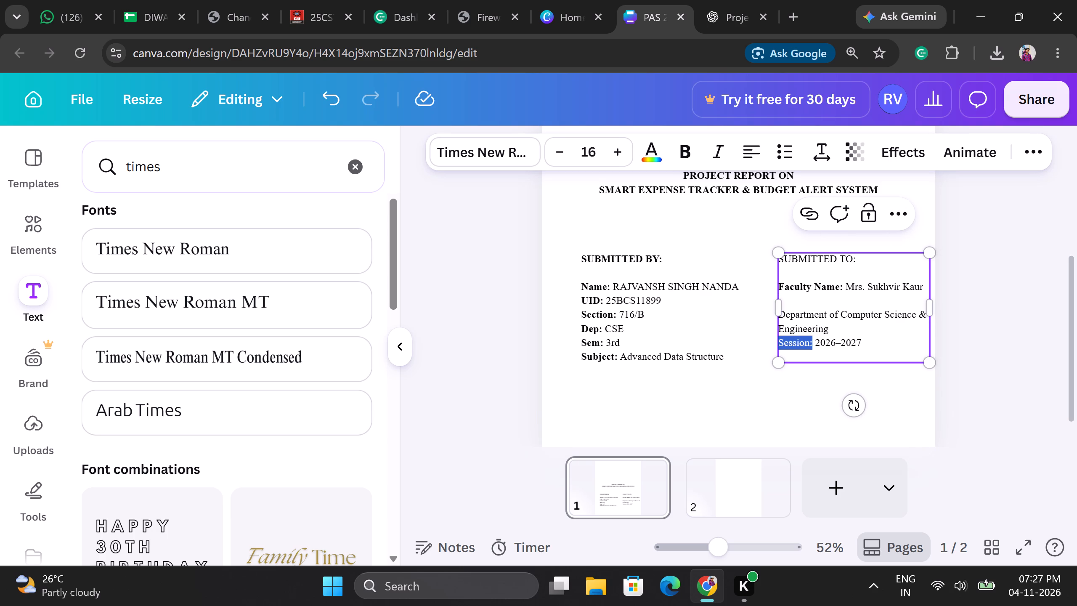
key("ctrl+b")
left_click(986, 353)
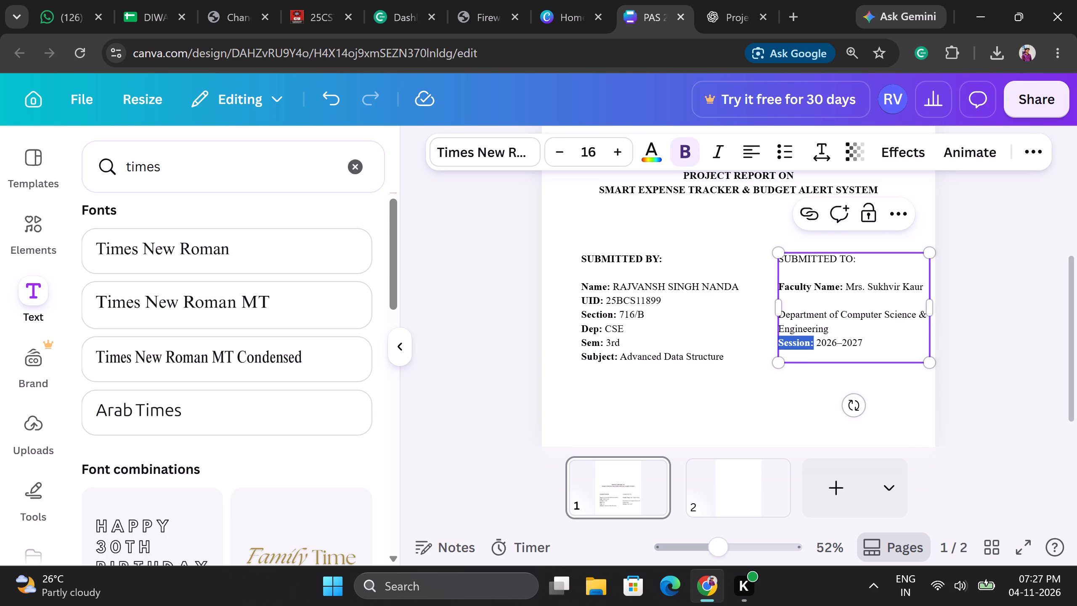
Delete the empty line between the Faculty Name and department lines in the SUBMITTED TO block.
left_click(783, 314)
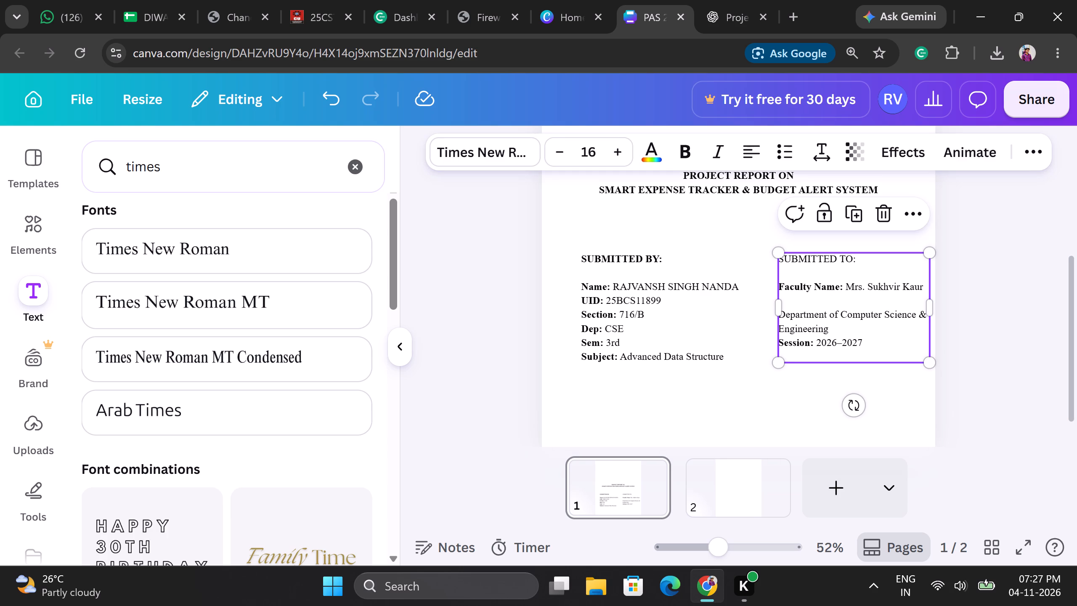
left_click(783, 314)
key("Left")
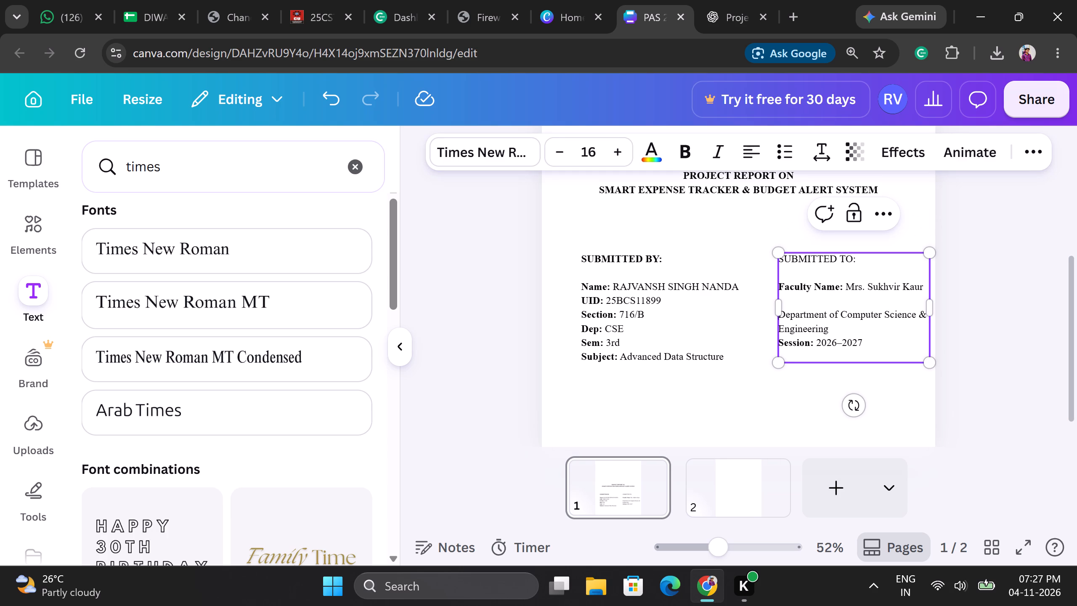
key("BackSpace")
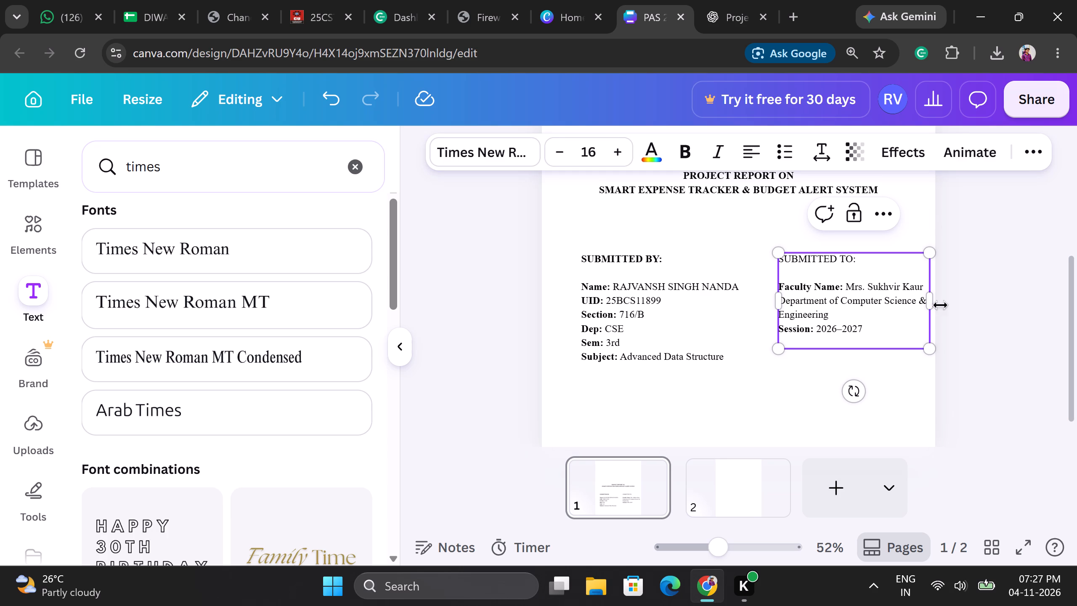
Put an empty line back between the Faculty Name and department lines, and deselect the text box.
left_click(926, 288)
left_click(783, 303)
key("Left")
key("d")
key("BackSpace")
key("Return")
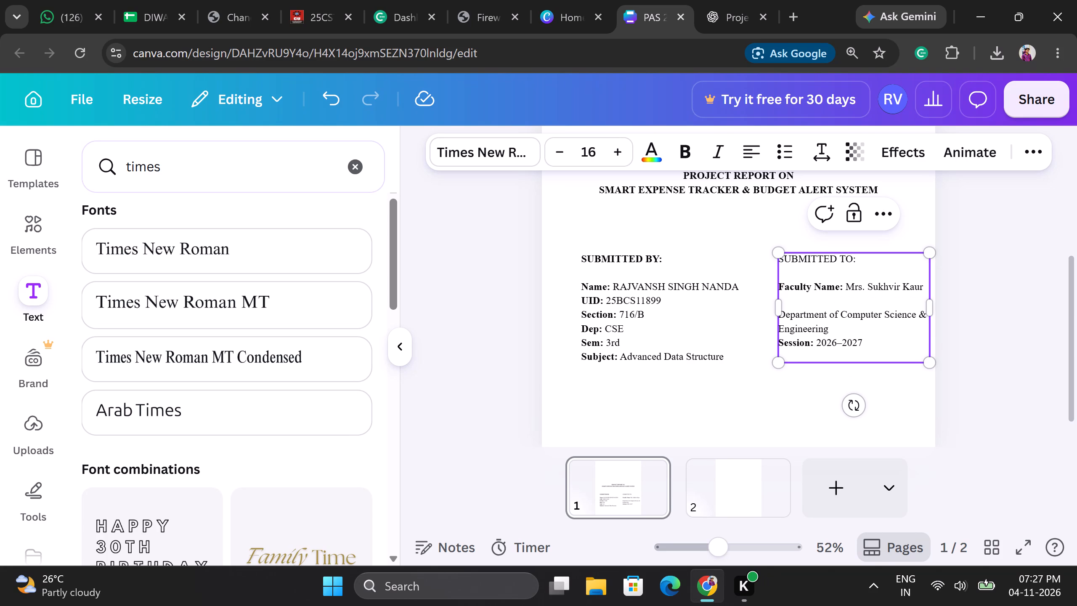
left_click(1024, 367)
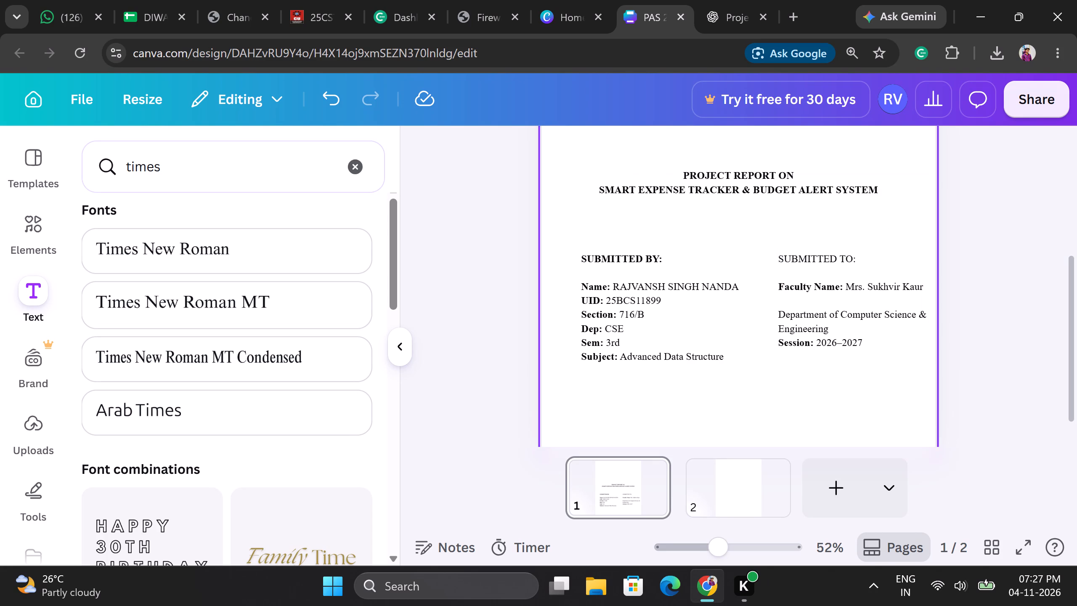
Make the SUBMITTED TO: heading bold and deselect the text box.
left_click(849, 258)
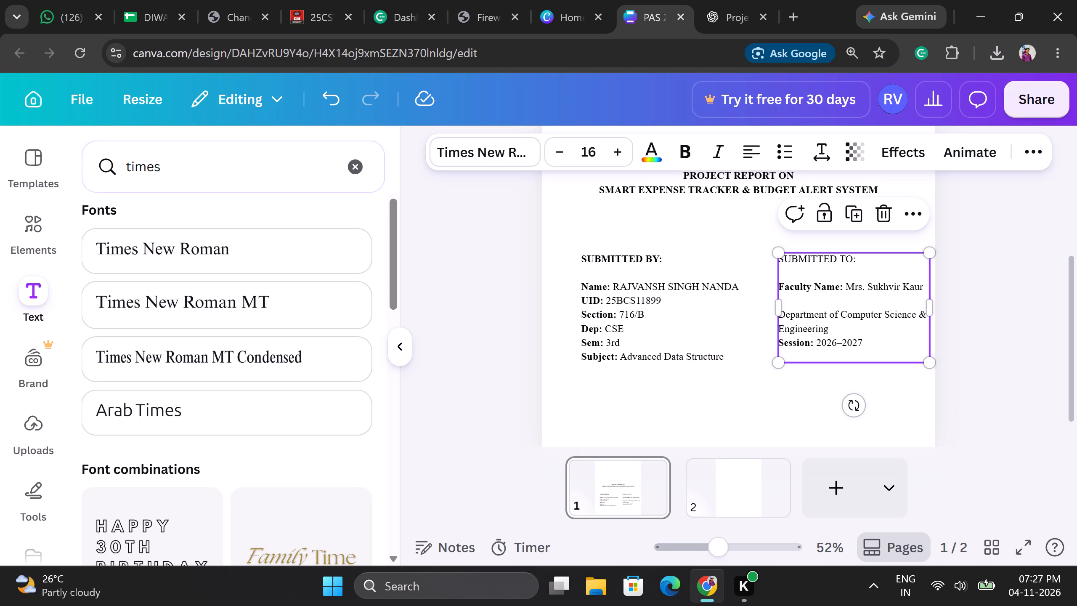
key("Up")
key("Up")
key("Down")
key("Down")
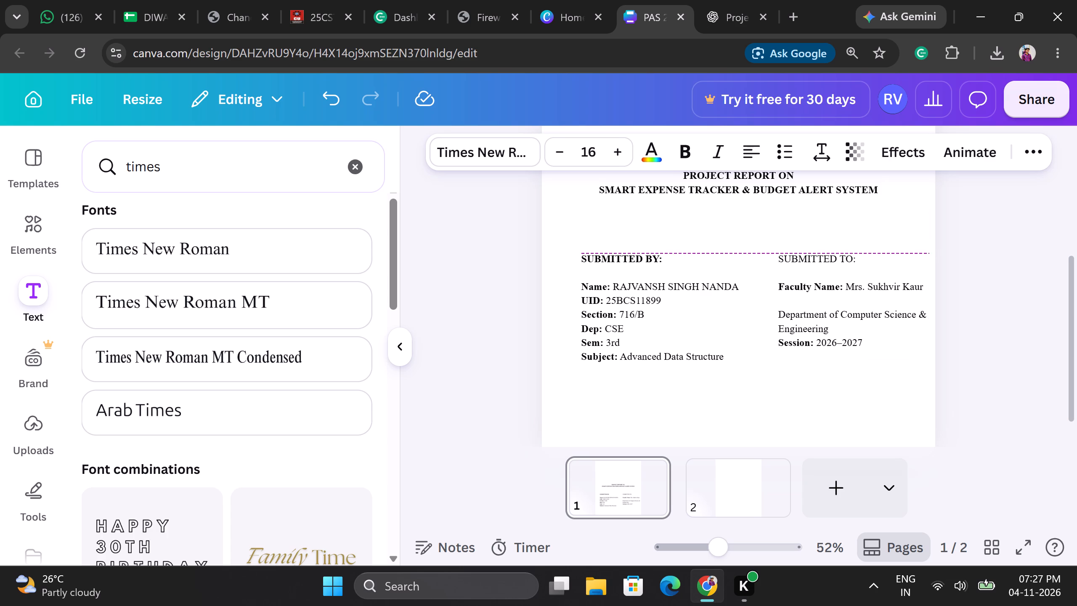
triple_click(864, 260)
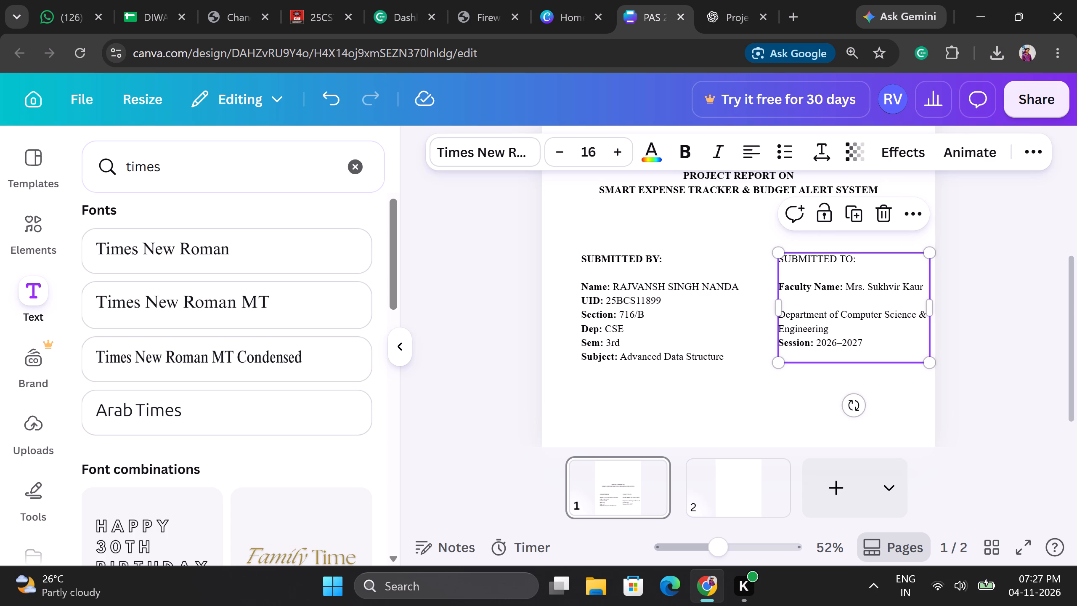
key("ctrl+b")
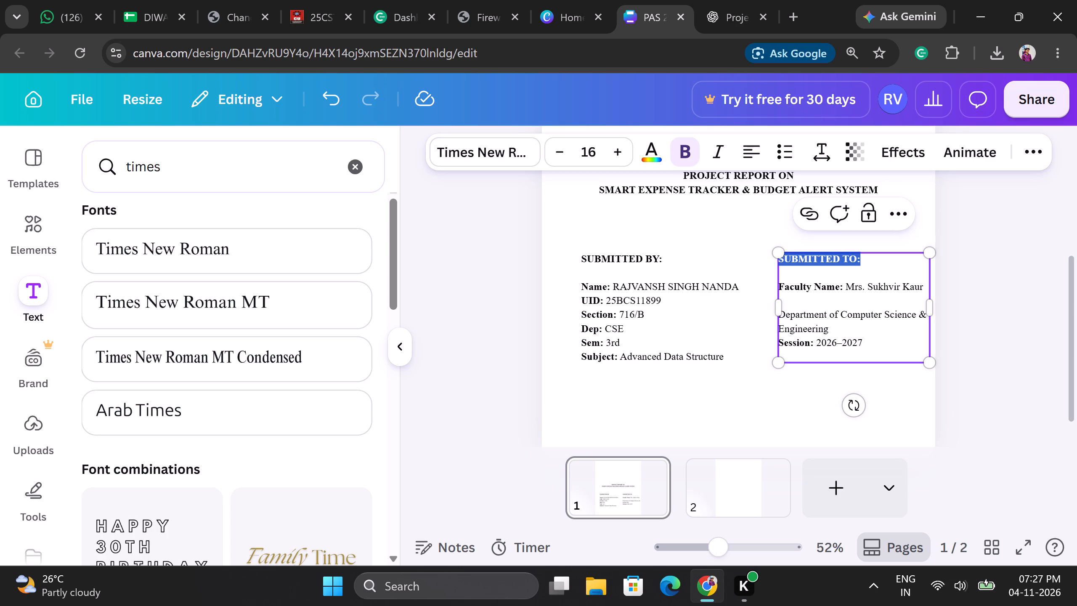
left_click(1036, 317)
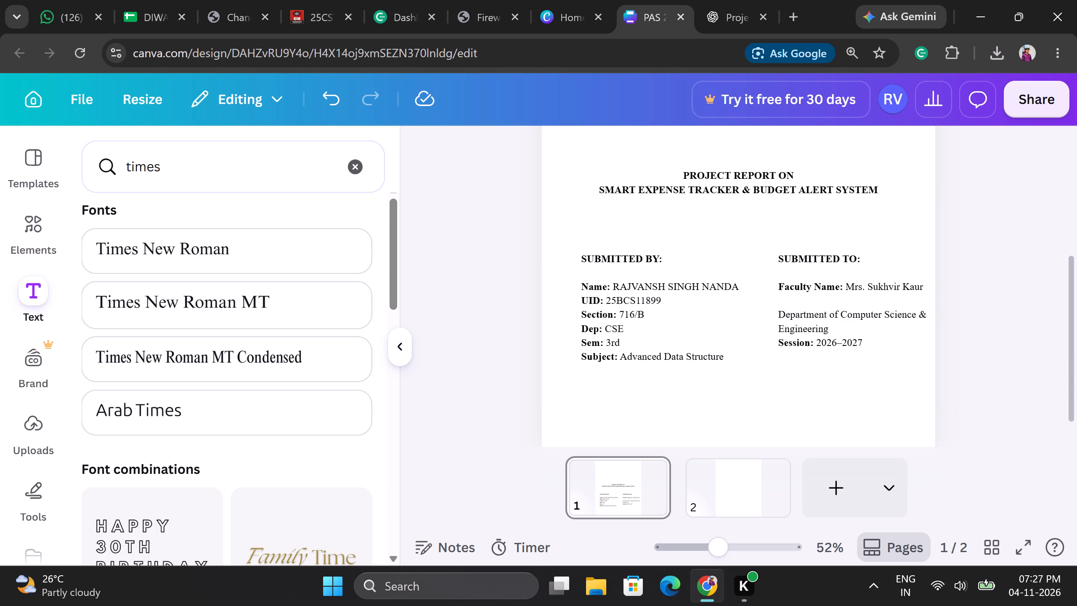
Select the SUBMITTED BY and SUBMITTED TO blocks and nudge them together five small steps to the left.
left_click_drag(1008, 238, 555, 393)
key("Left")
key("Left")
key("Left")
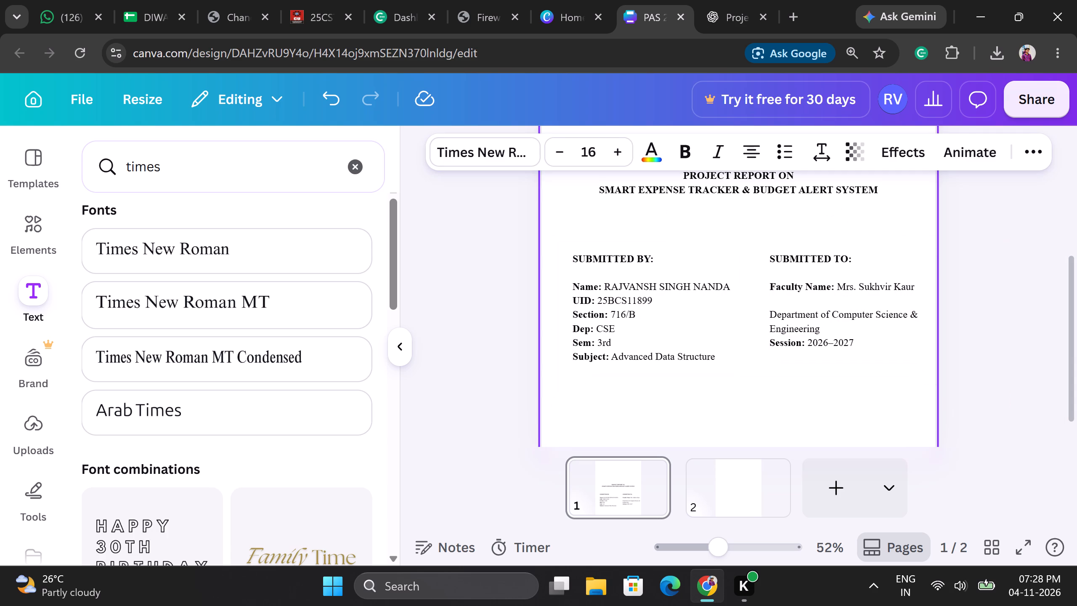
key("Left")
key("Right")
key("Right")
key("Left")
key("Left")
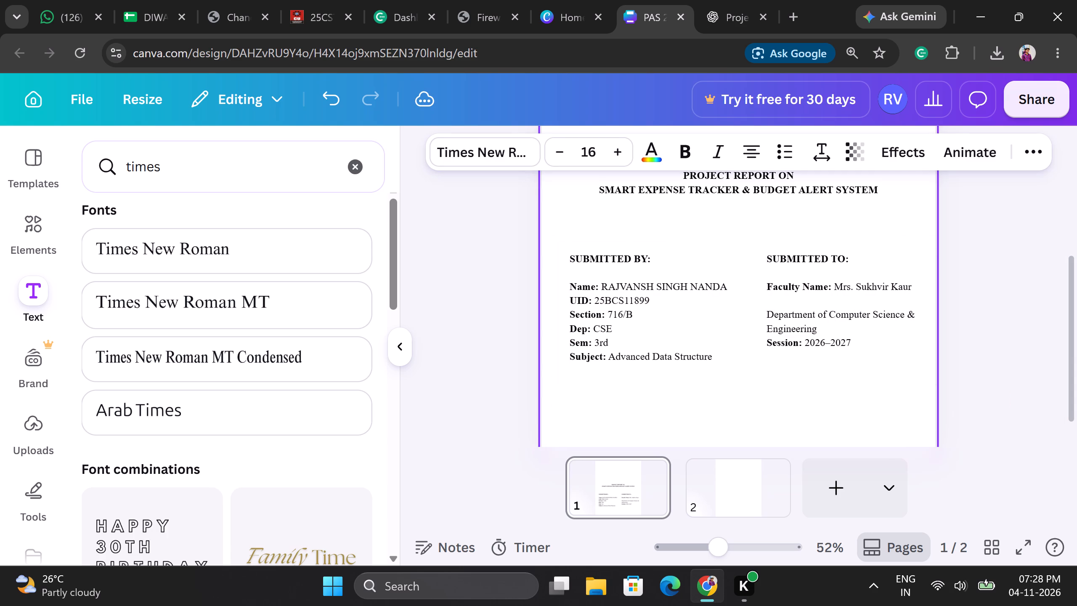
key("Left")
key("Left")
key("Right")
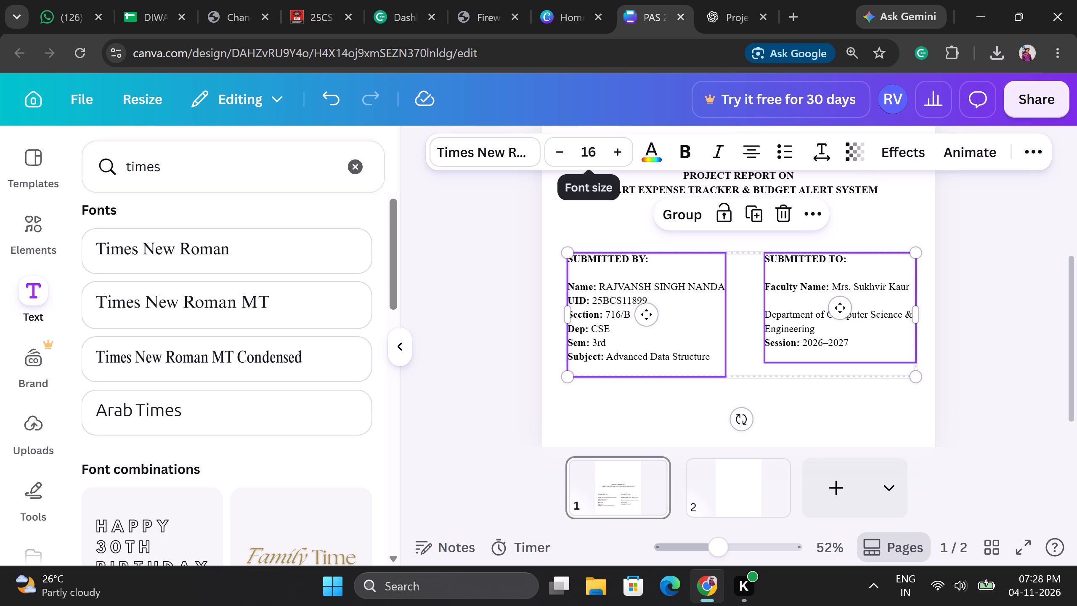
Search Google in a new browser tab for "font size for a4 print".
left_click(797, 14)
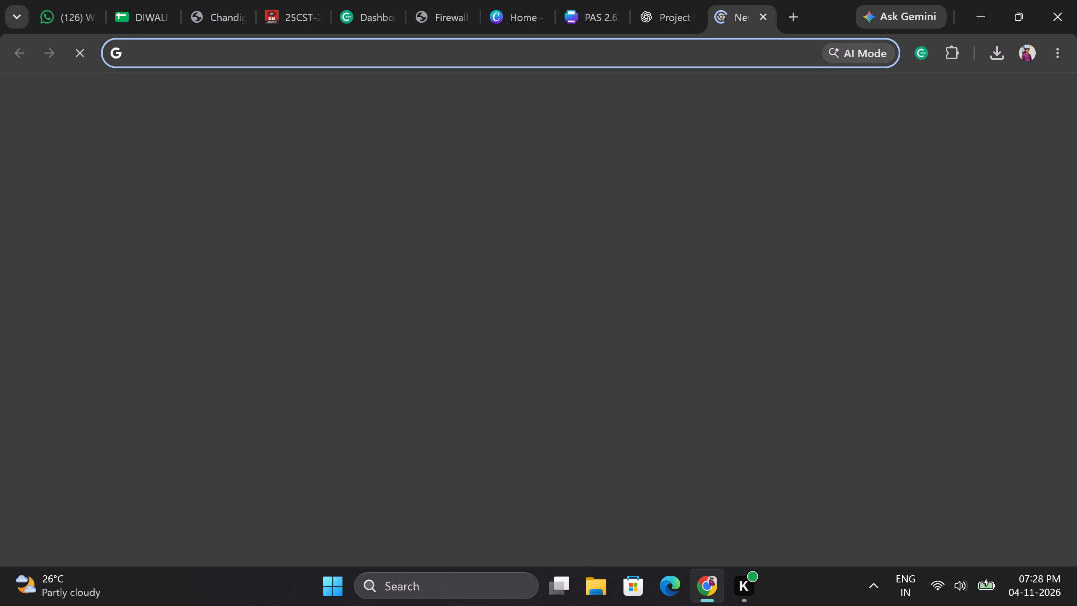
left_click(719, 55)
key("n")
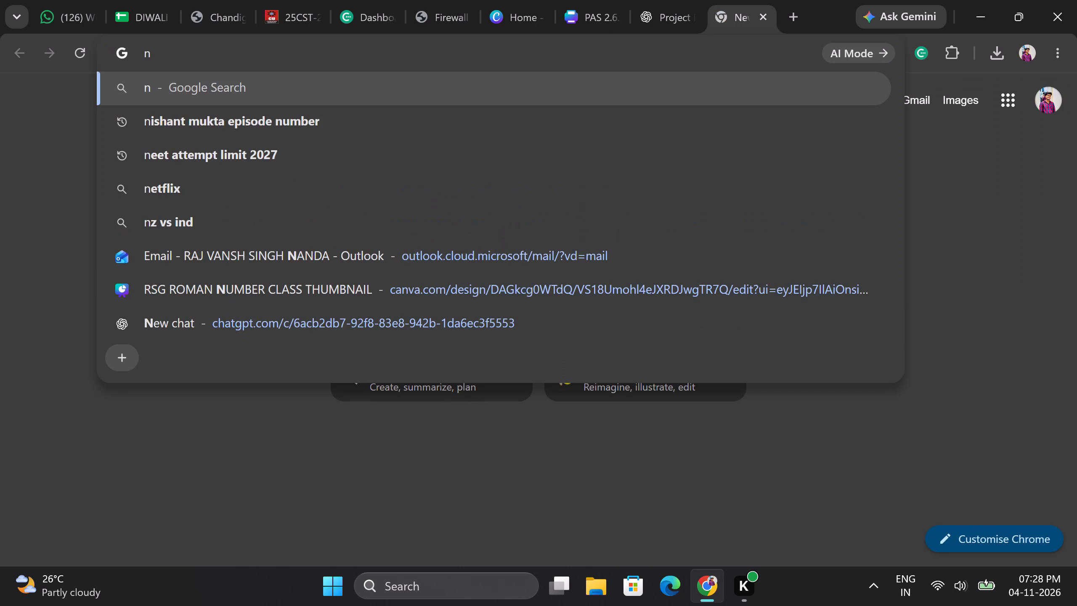
key("BackSpace")
type("font")
key("space")
type("size fr")
key("BackSpace")
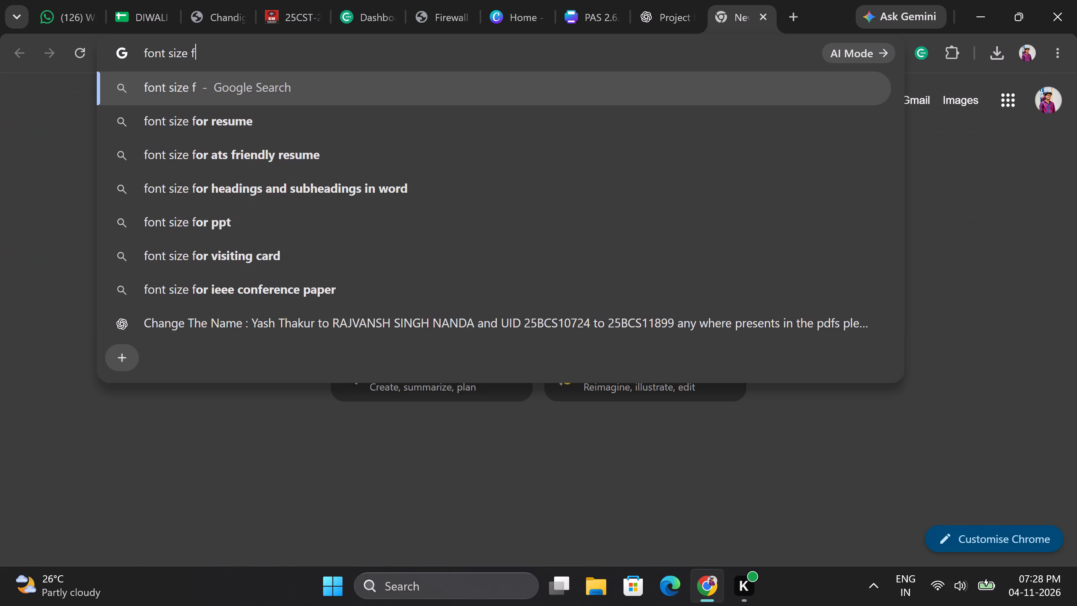
type("or a4 print")
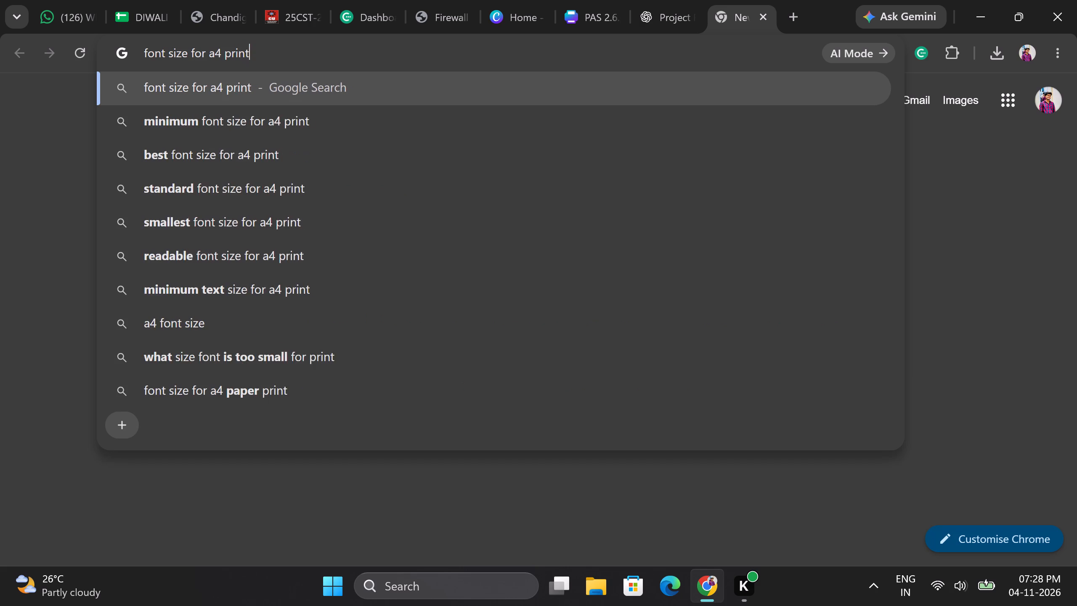
key("Return")
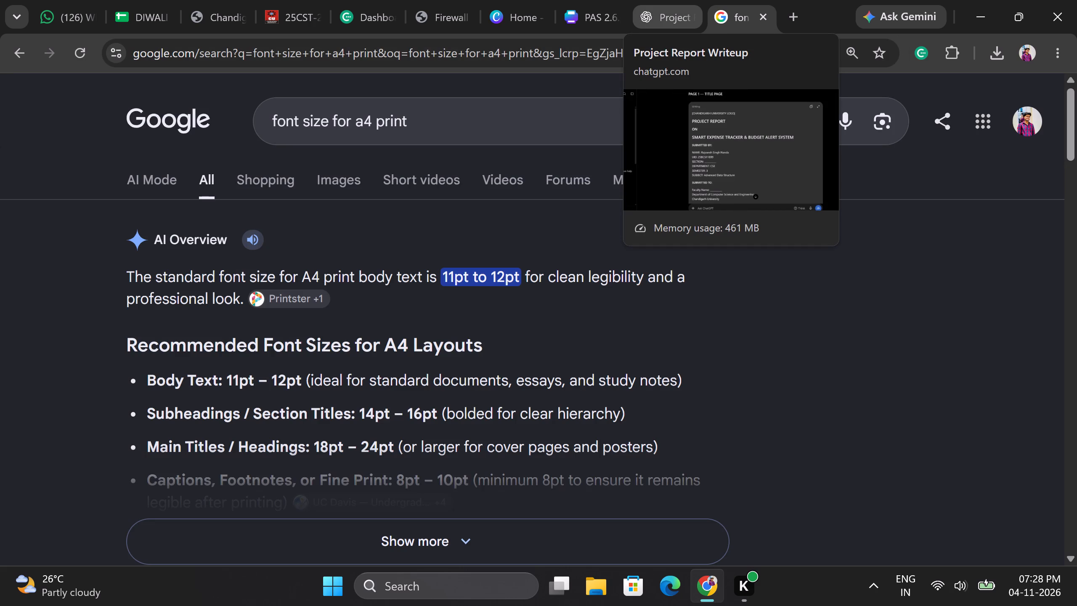
Refine the Google search to "font size for a4 print canva".
left_click(708, 115)
key("space")
type("ca")
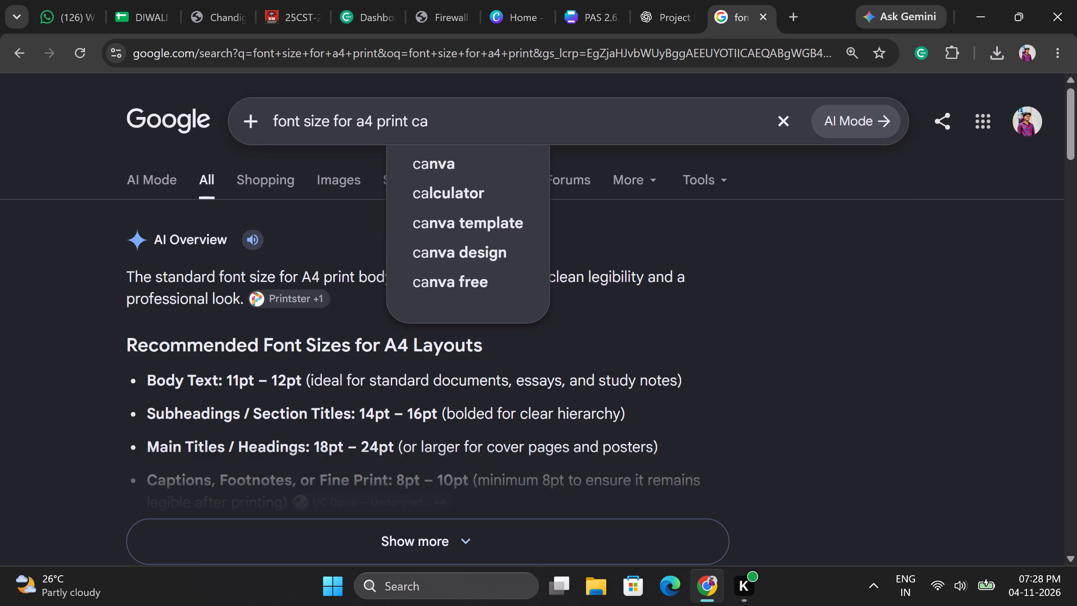
key("Return")
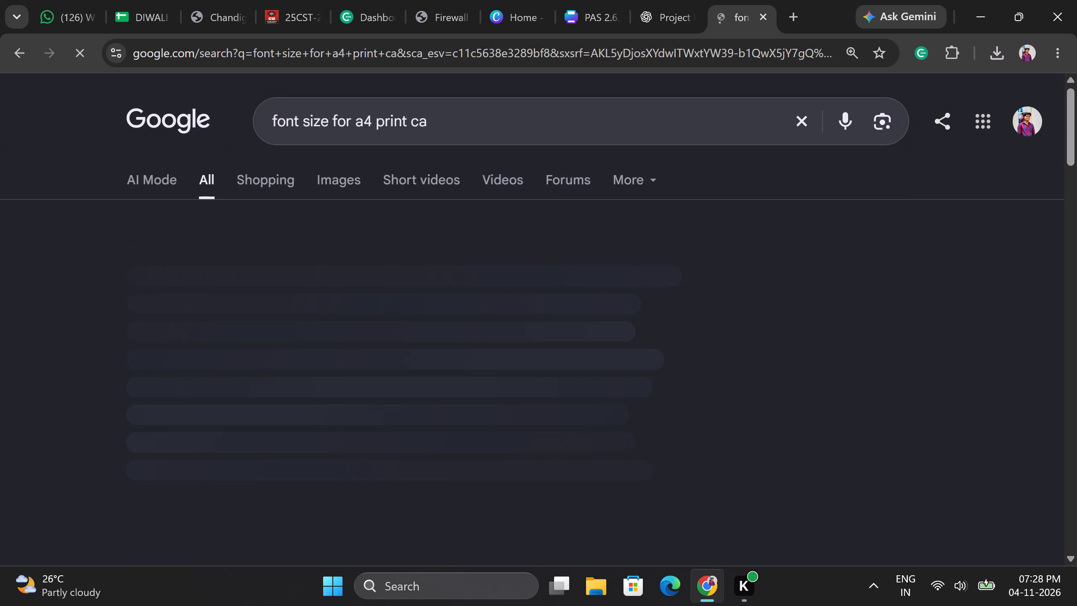
left_click(577, 124)
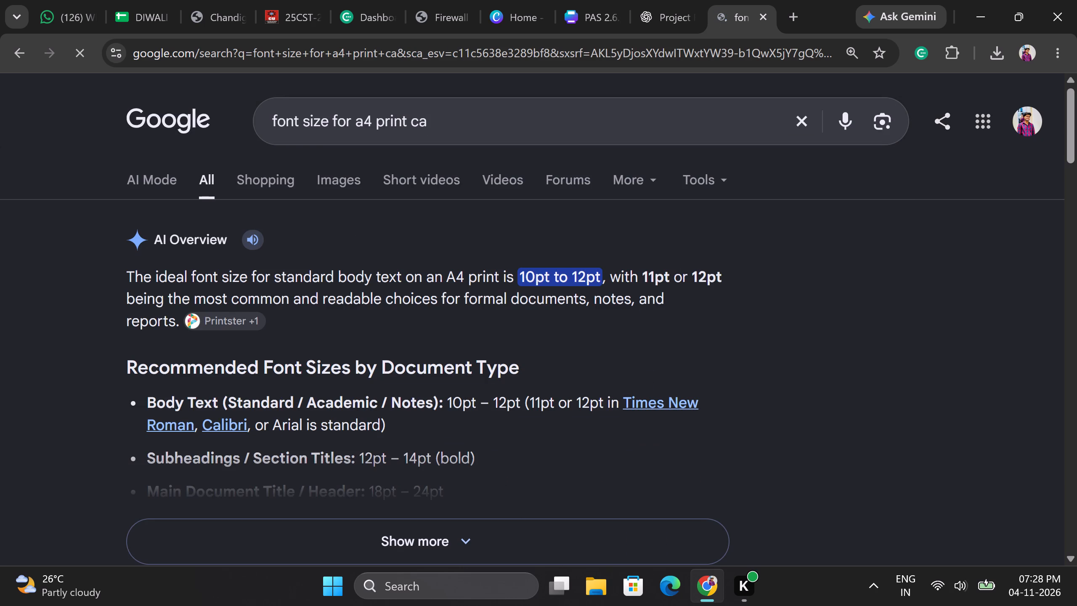
left_click(577, 124)
type("nva")
key("Return")
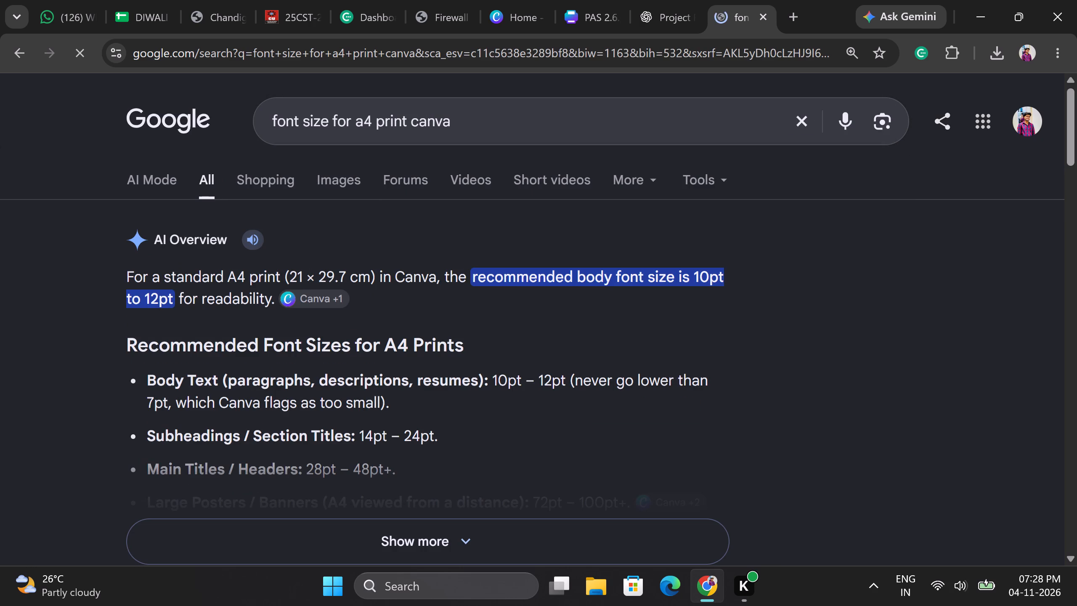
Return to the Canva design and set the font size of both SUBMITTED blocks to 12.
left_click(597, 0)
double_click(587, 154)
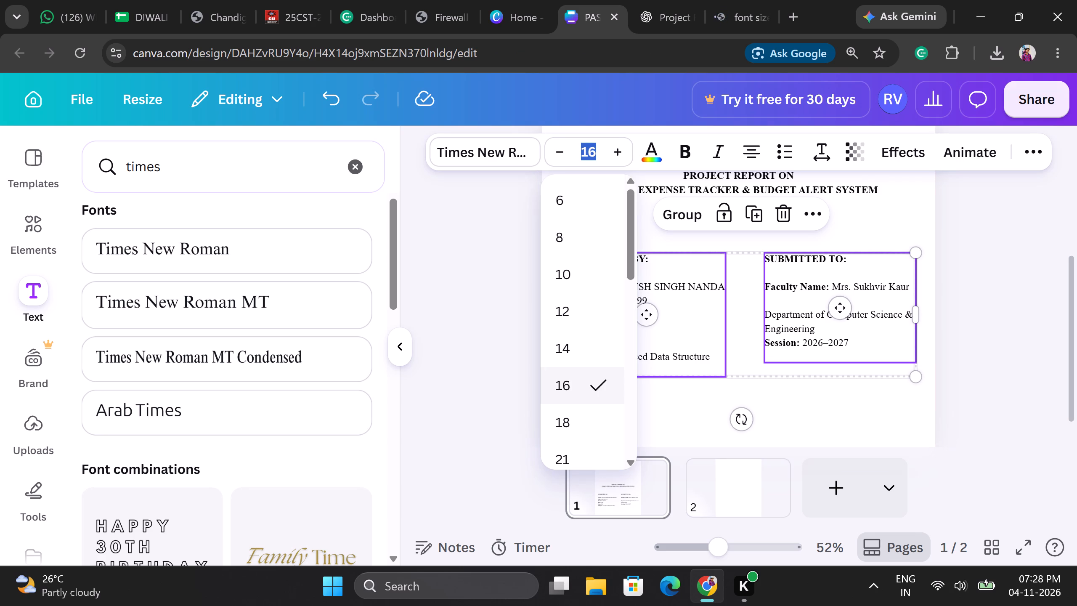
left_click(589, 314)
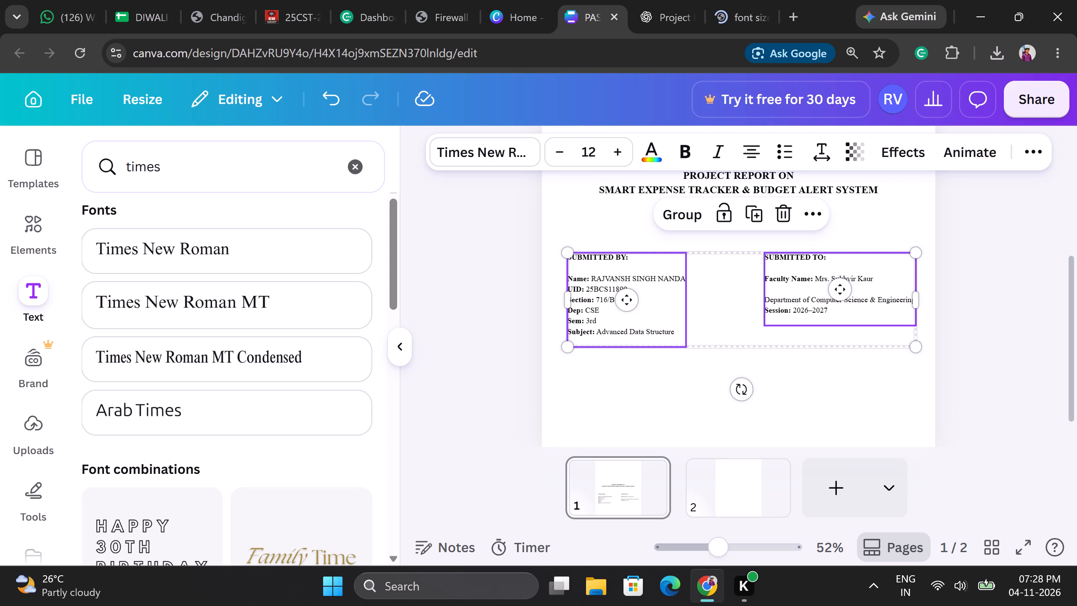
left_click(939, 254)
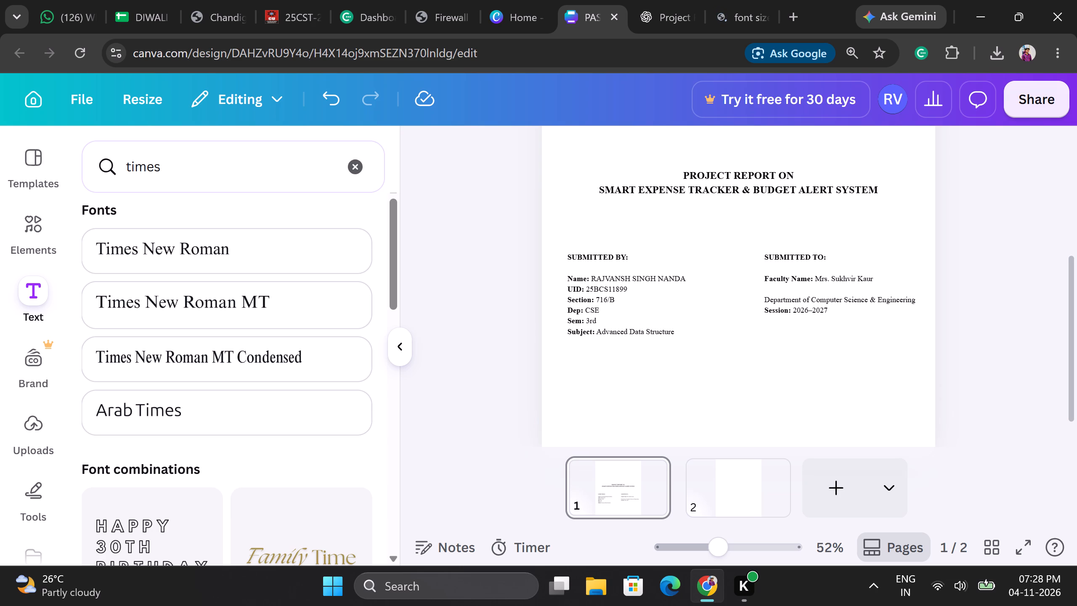
Nudge the SUBMITTED BY and SUBMITTED TO blocks together one small step down and one to the left.
left_click_drag(977, 231, 546, 385)
key("Right")
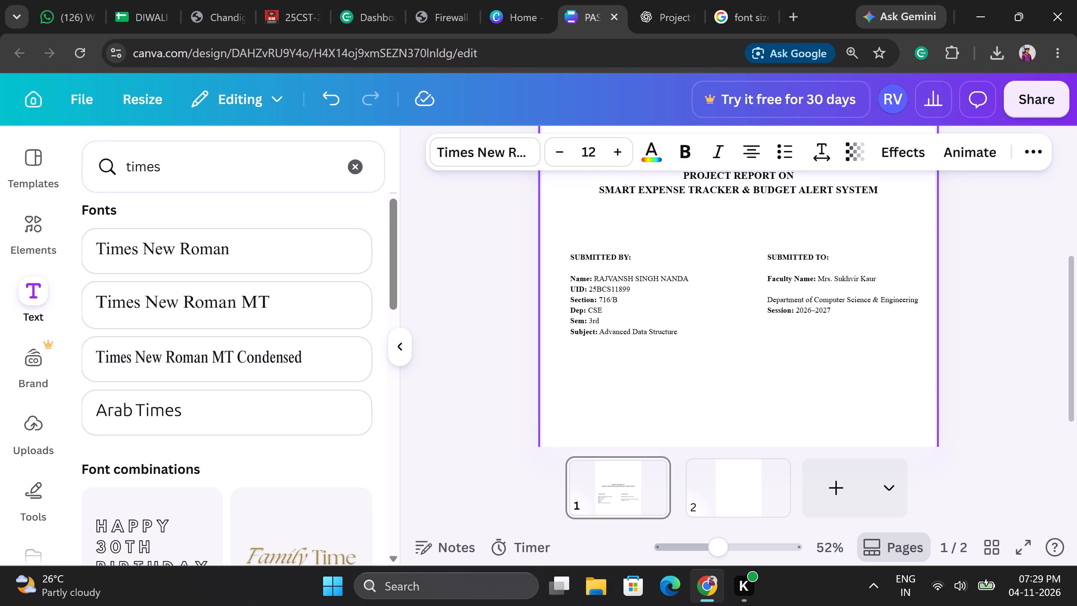
key("Right")
key("Down")
key("Left")
key("Left")
key("Left")
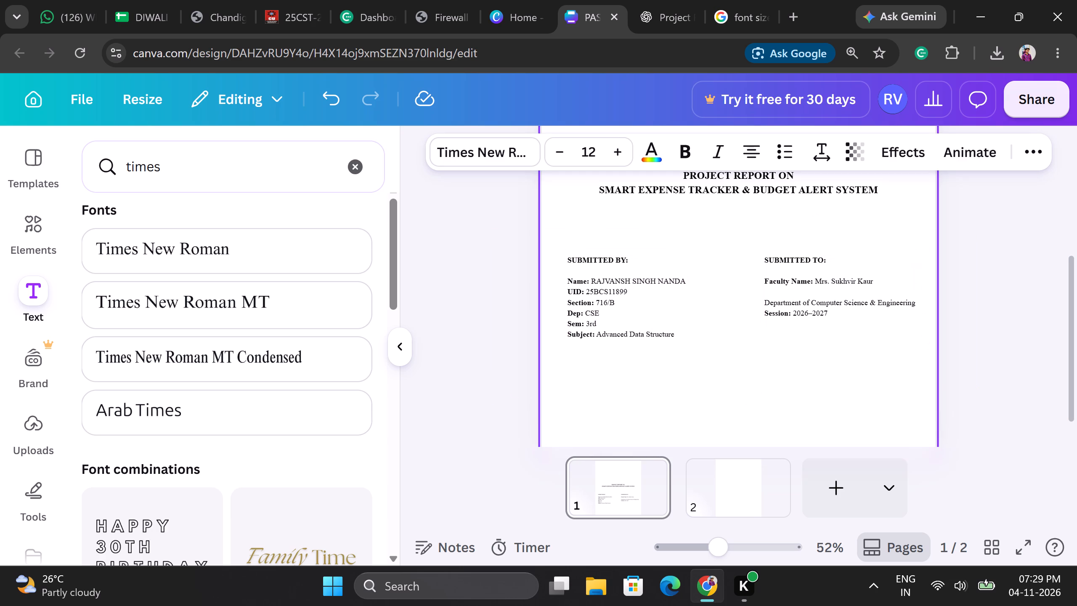
key("Left")
key("Right")
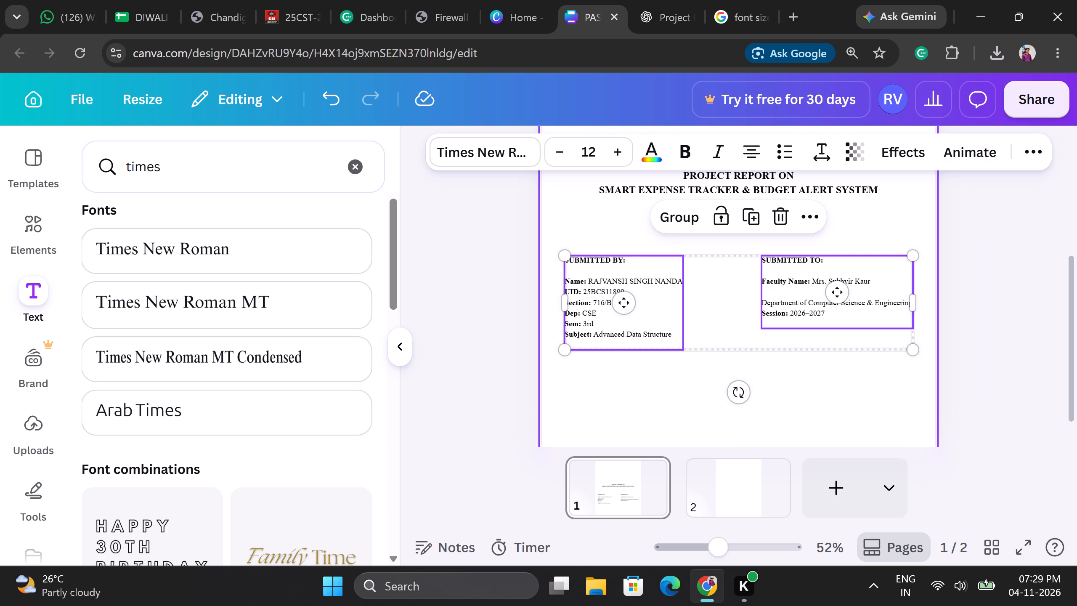
left_click(985, 324)
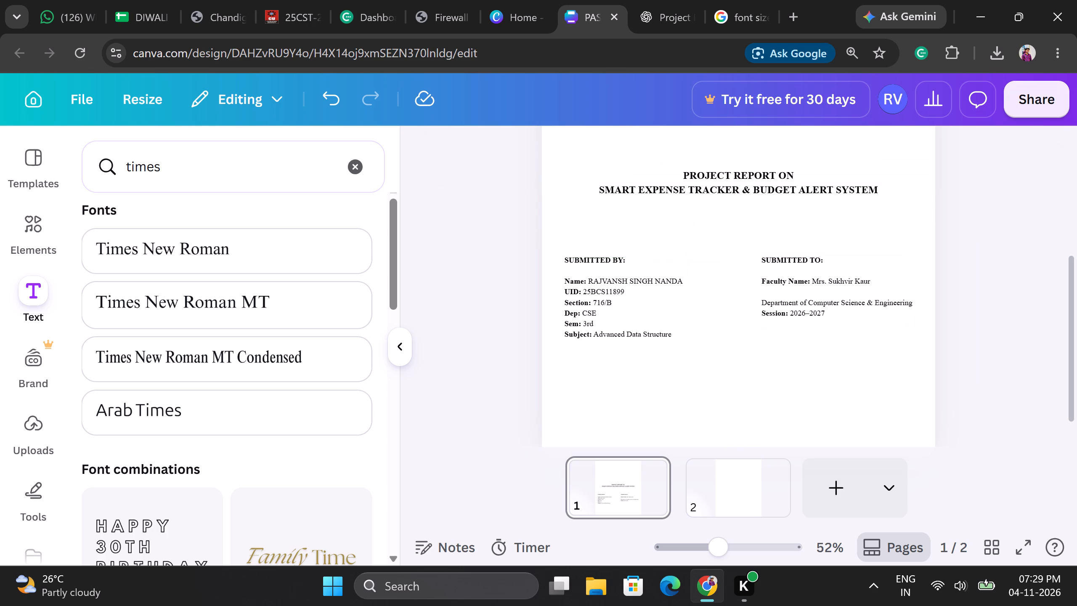
Set the font size of the SUBMITTED BY and SUBMITTED TO blocks to 14.
scroll(985, 324, "up", 2, "ctrl")
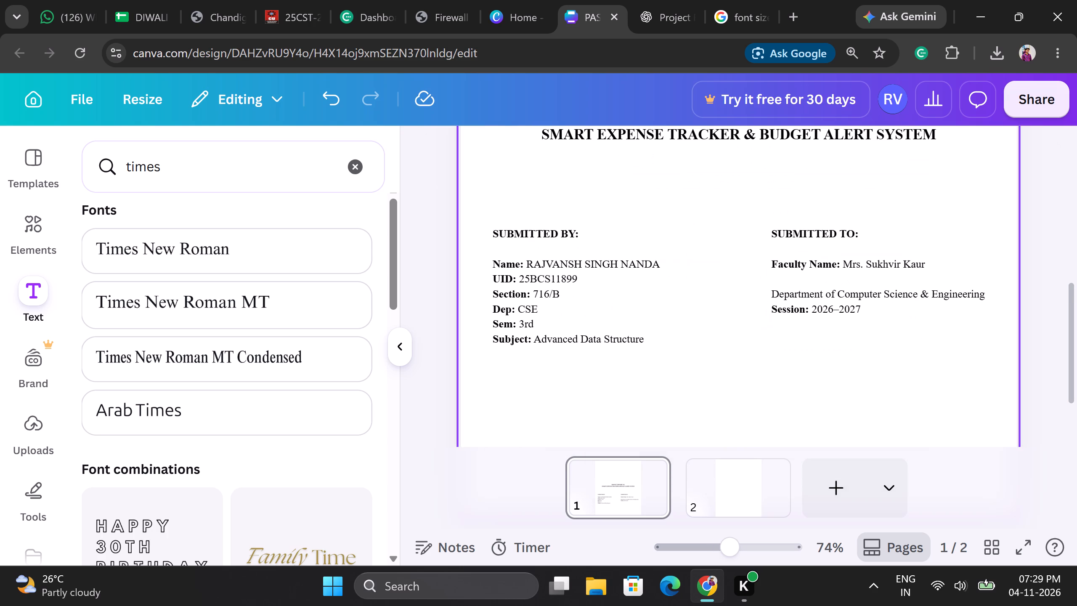
scroll(985, 324, "down", 2, "ctrl")
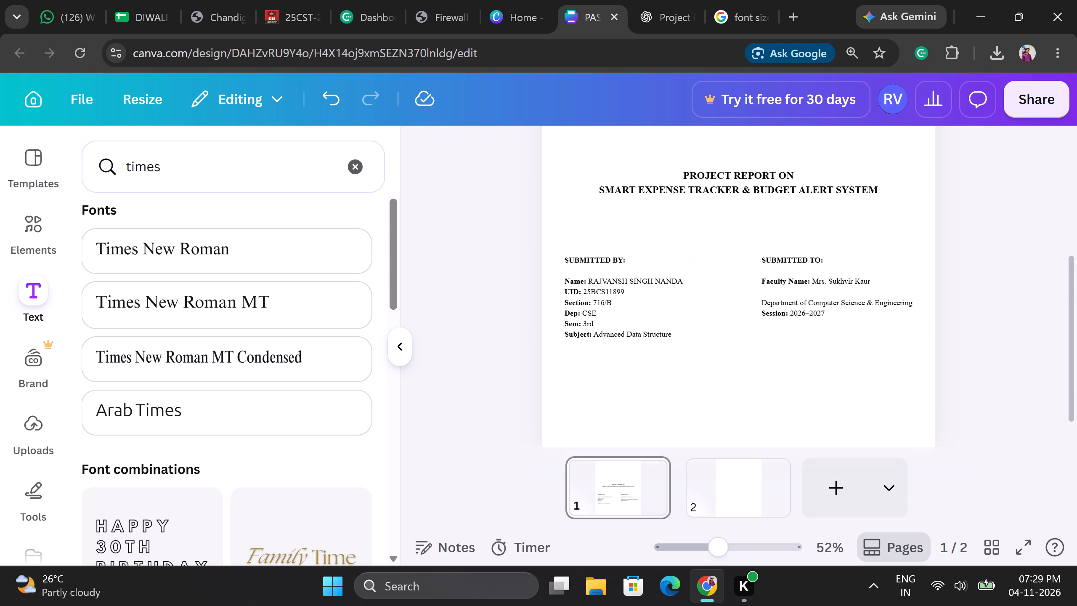
double_click(984, 324)
left_click_drag(997, 406, 540, 244)
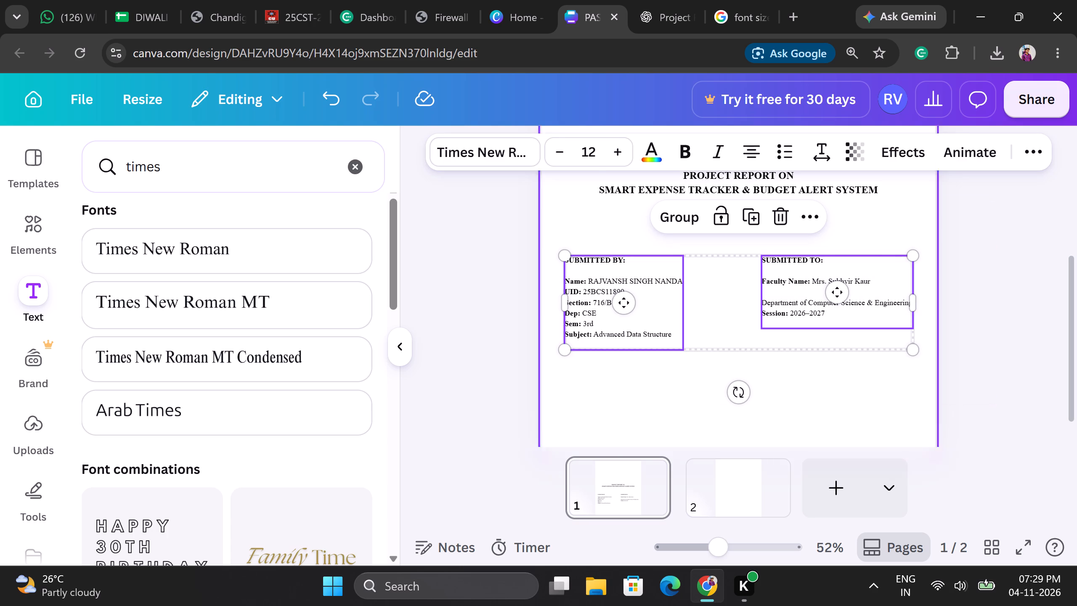
left_click(596, 147)
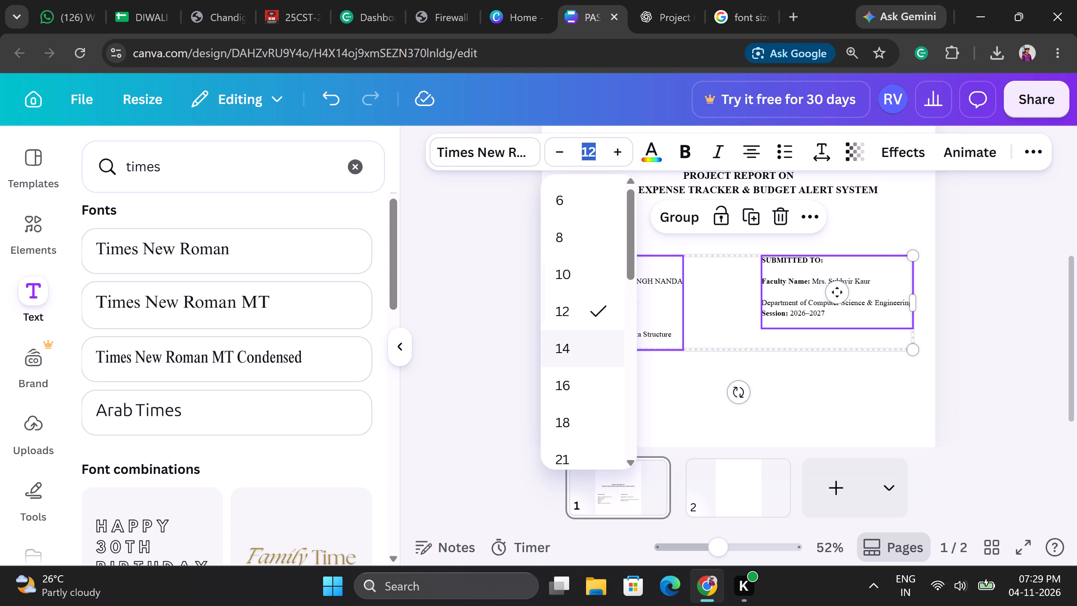
left_click(604, 345)
left_click(1004, 364)
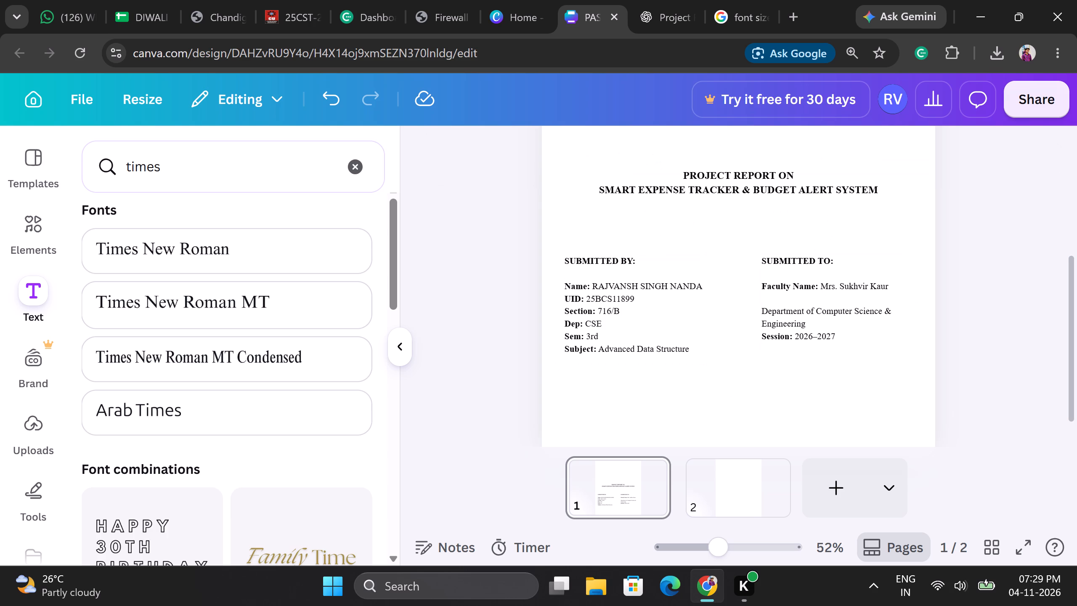
Nudge the SUBMITTED BY and SUBMITTED TO blocks together five small steps to the right to balance them on the page.
left_click_drag(996, 246, 579, 348)
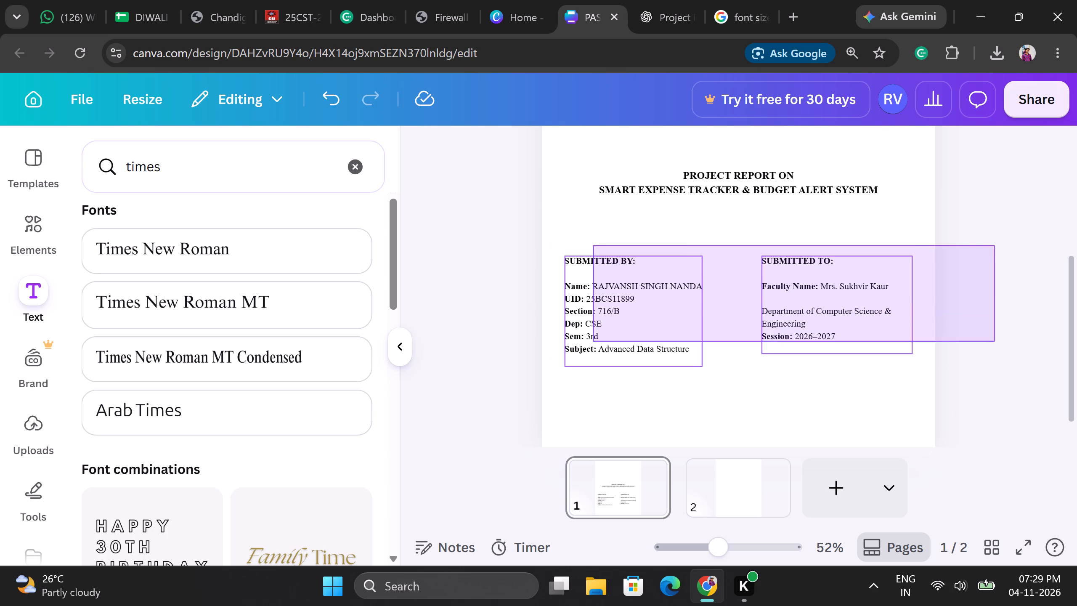
left_click_drag(579, 348, 537, 362)
key("Right")
key("Right")
key("Right")
key("Right")
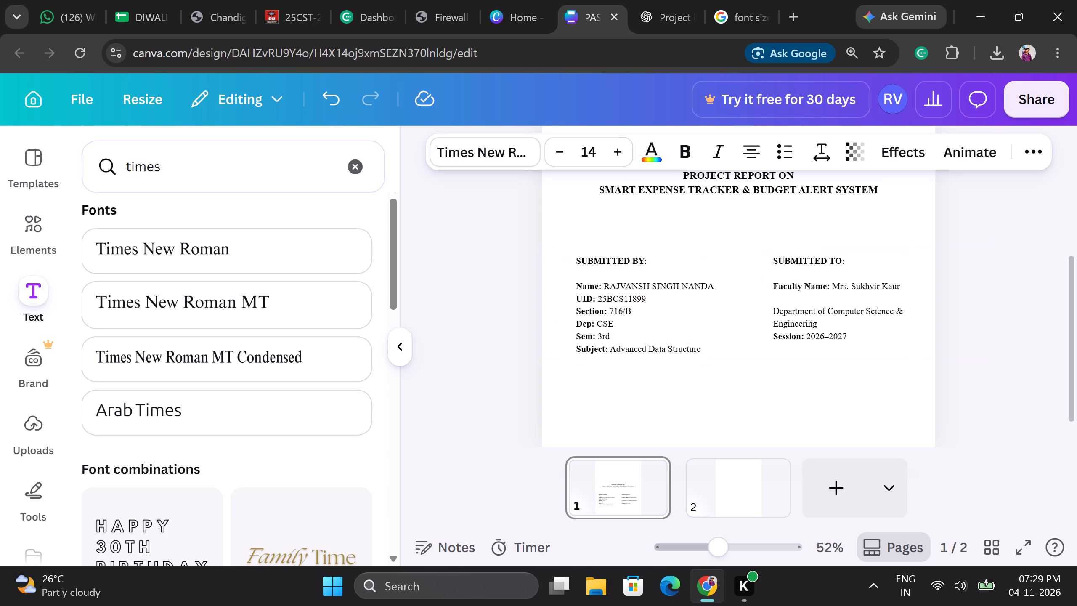
key("Right")
key("Right")
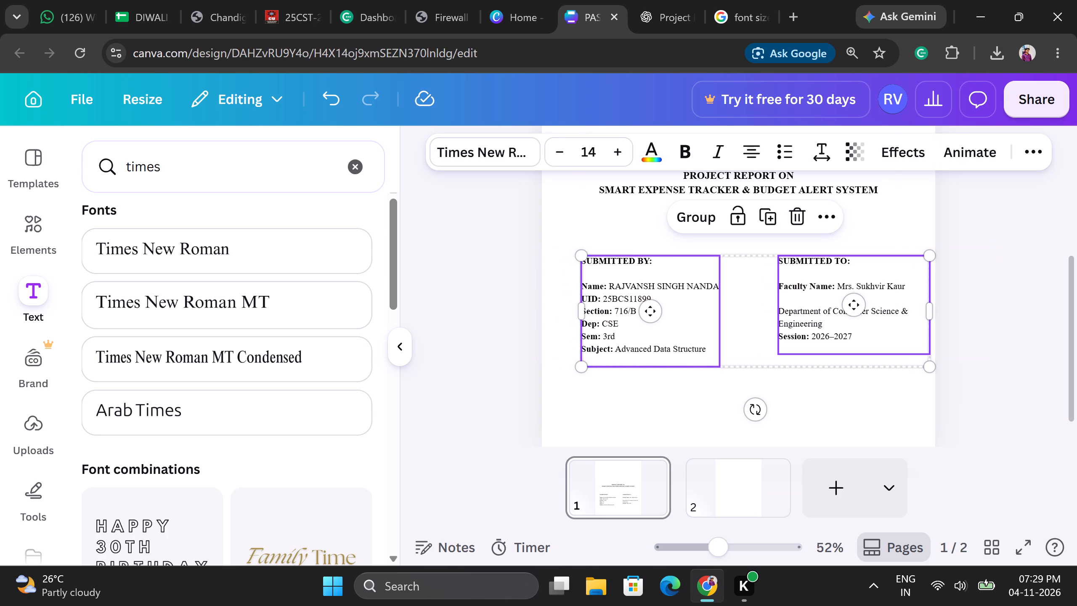
key("Left")
key("Right")
key("Left")
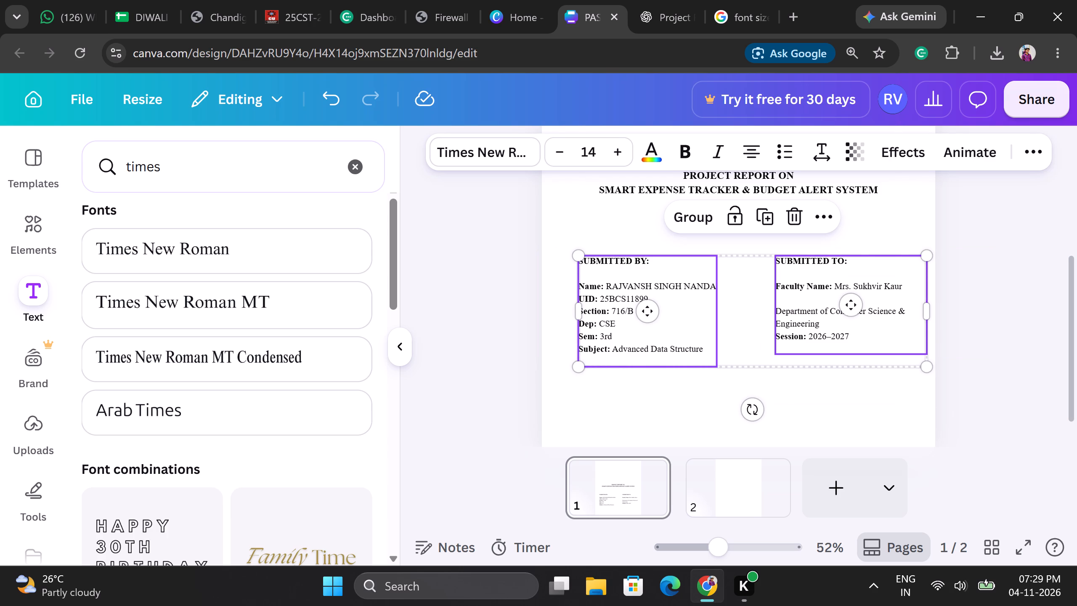
Underline both lines of the PROJECT REPORT ON / SMART EXPENSE TRACKER & BUDGET ALERT SYSTEM title.
left_click(958, 311)
scroll(958, 311, "up", 1)
scroll(958, 311, "up", 1, "ctrl")
scroll(958, 311, "down", 2, "ctrl")
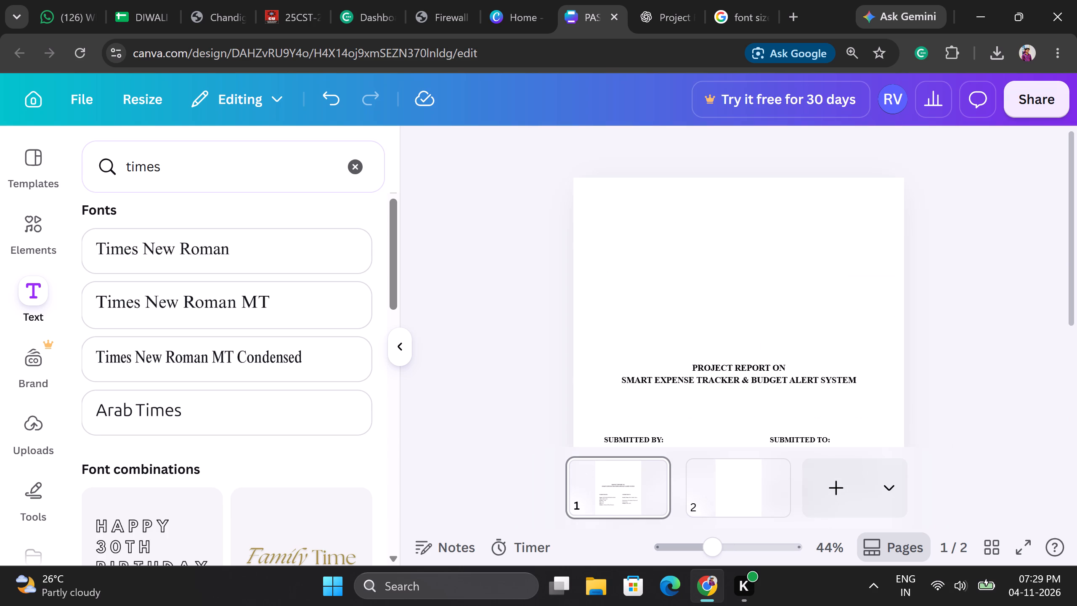
scroll(958, 311, "down", 3)
scroll(958, 311, "up", 1)
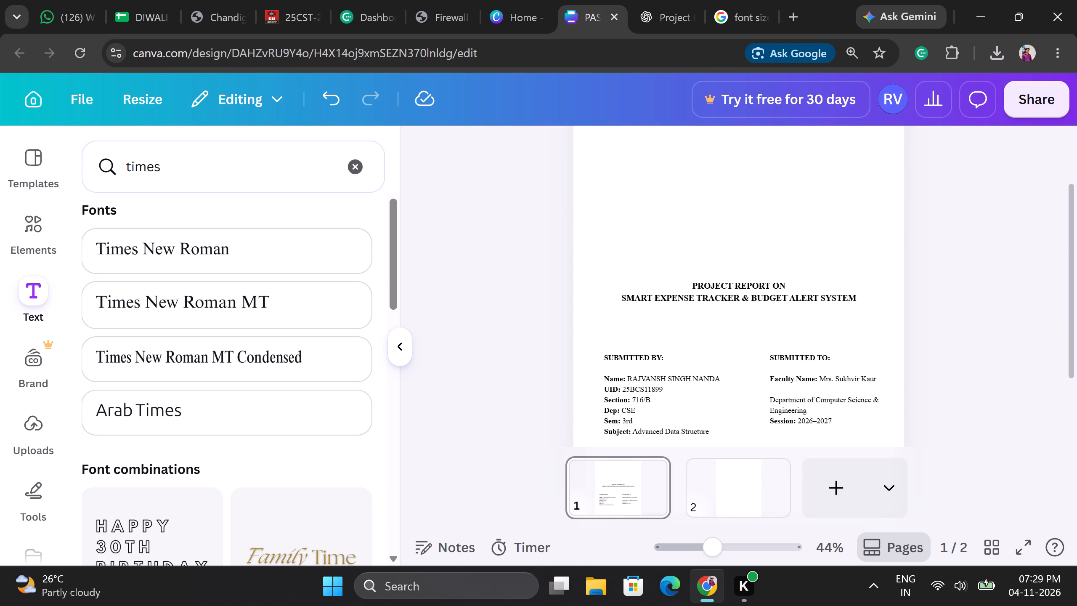
left_click_drag(941, 275, 658, 299)
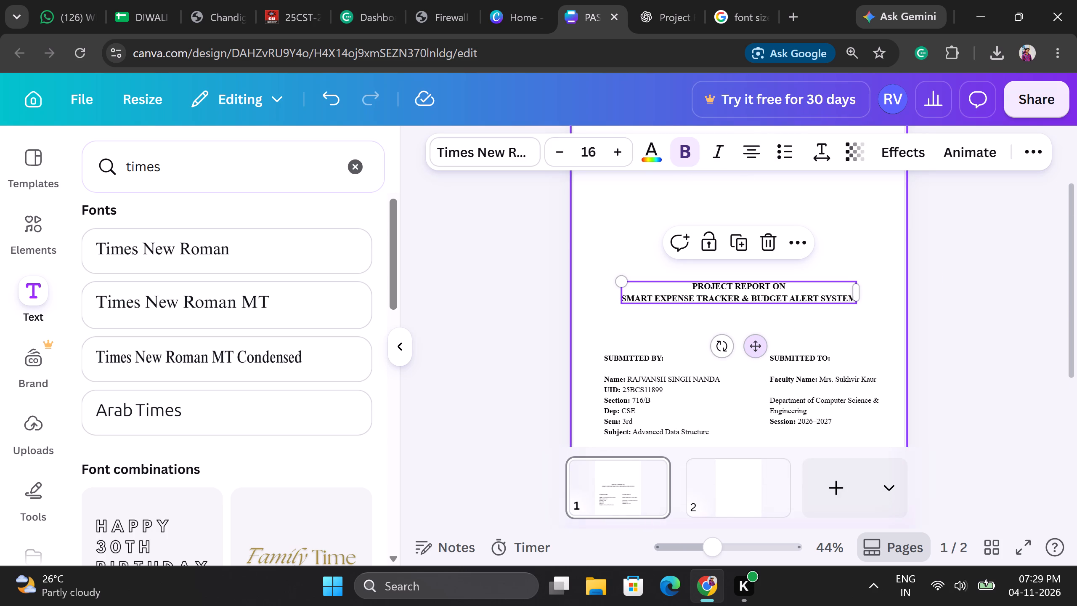
double_click(793, 300)
key("ctrl+a")
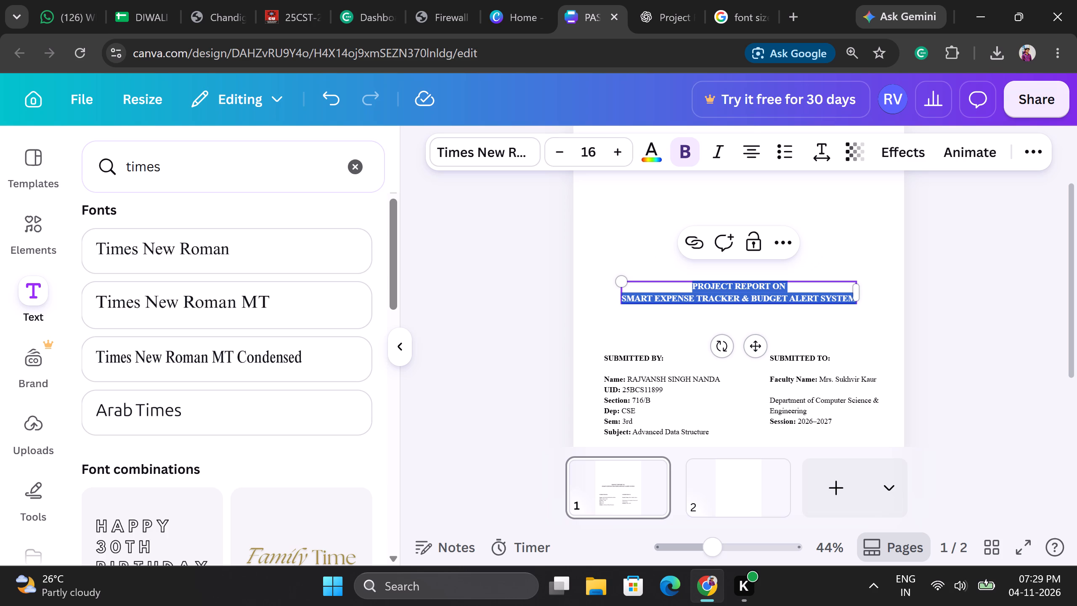
key("ctrl+u")
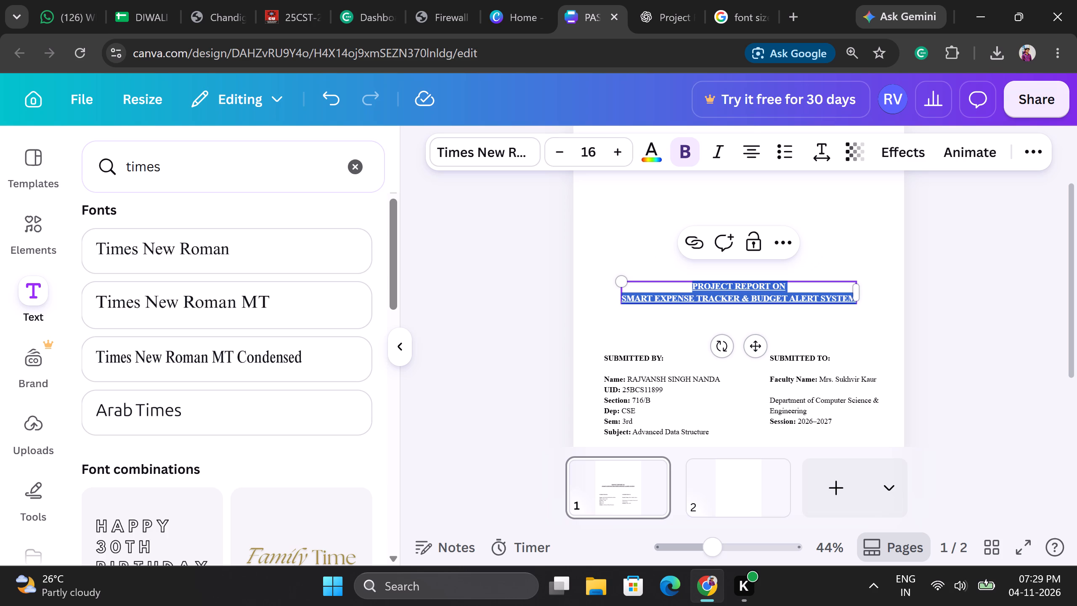
left_click(942, 327)
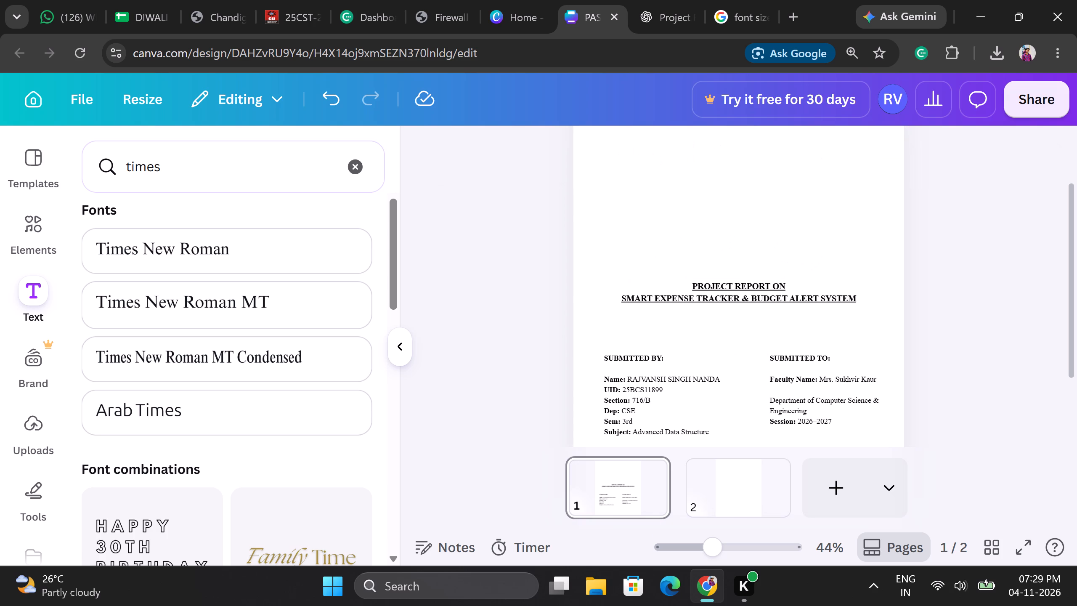
Set the font size of the project report title to 18.
left_click(820, 292)
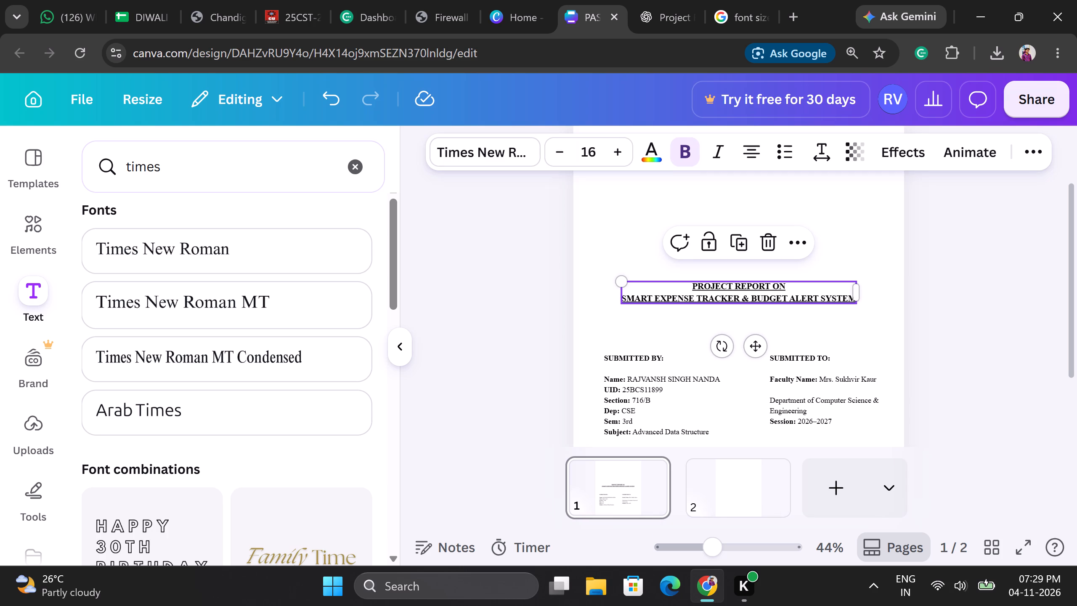
left_click(820, 292)
left_click(593, 153)
left_click(573, 409)
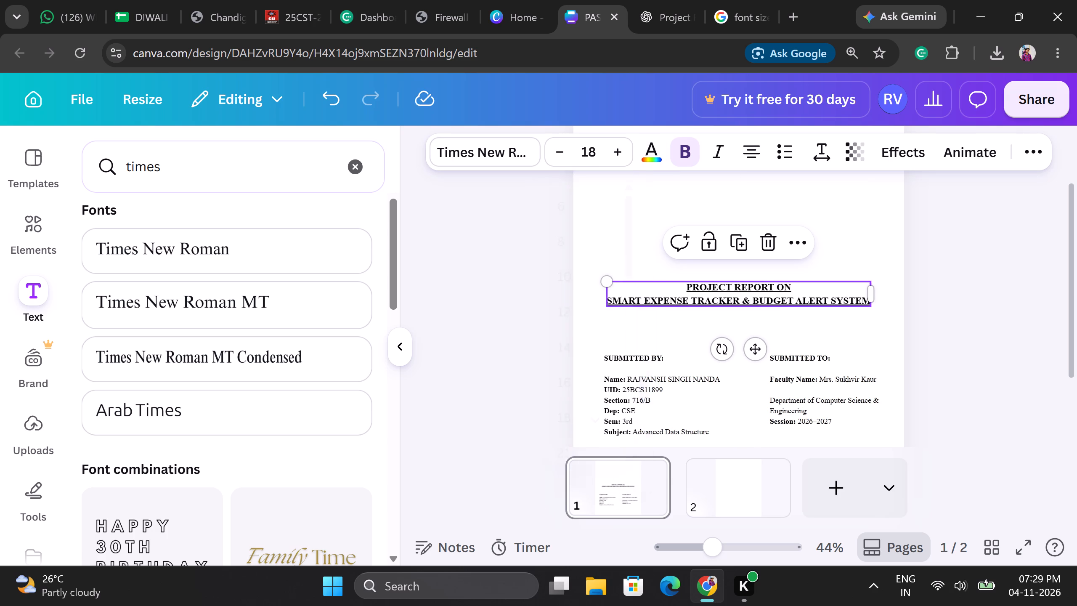
left_click(926, 387)
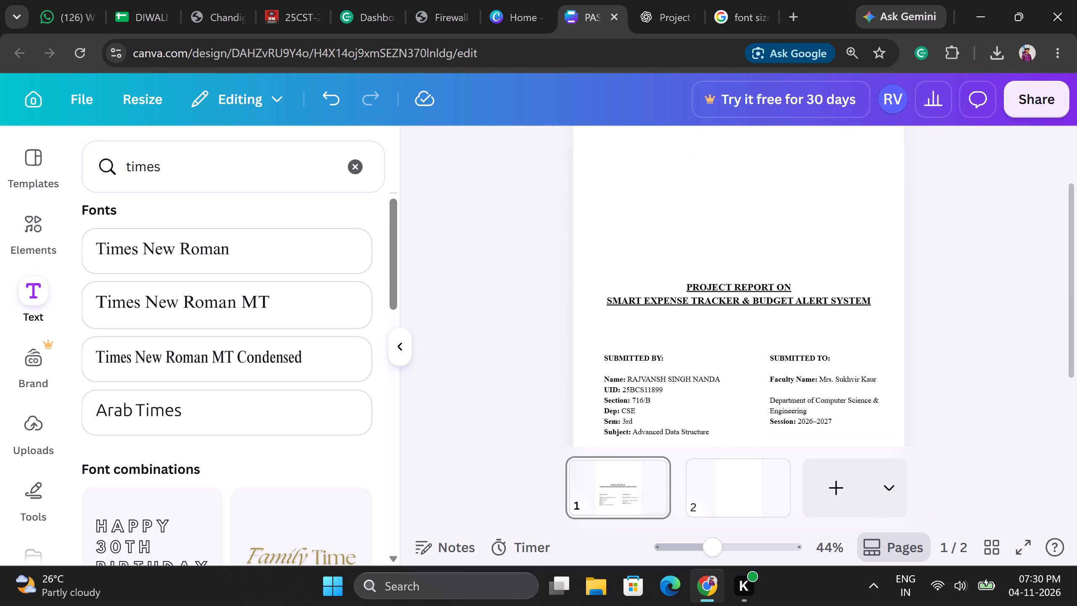
Break the department line in the SUBMITTED TO block so that "& Engineering" starts on a new line.
scroll(926, 387, "down", 2)
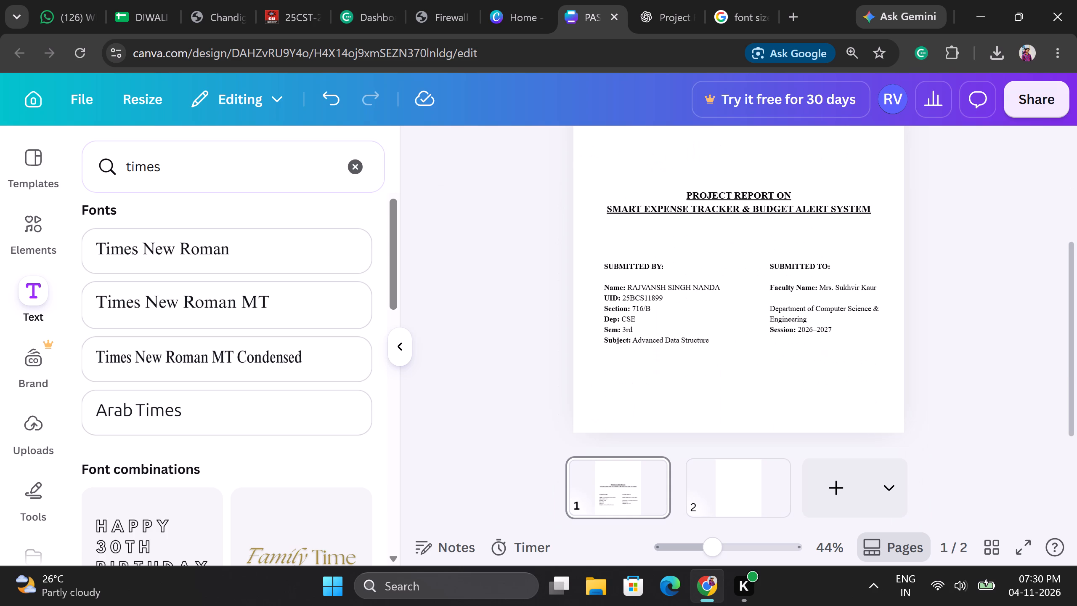
left_click(825, 303)
left_click(939, 323)
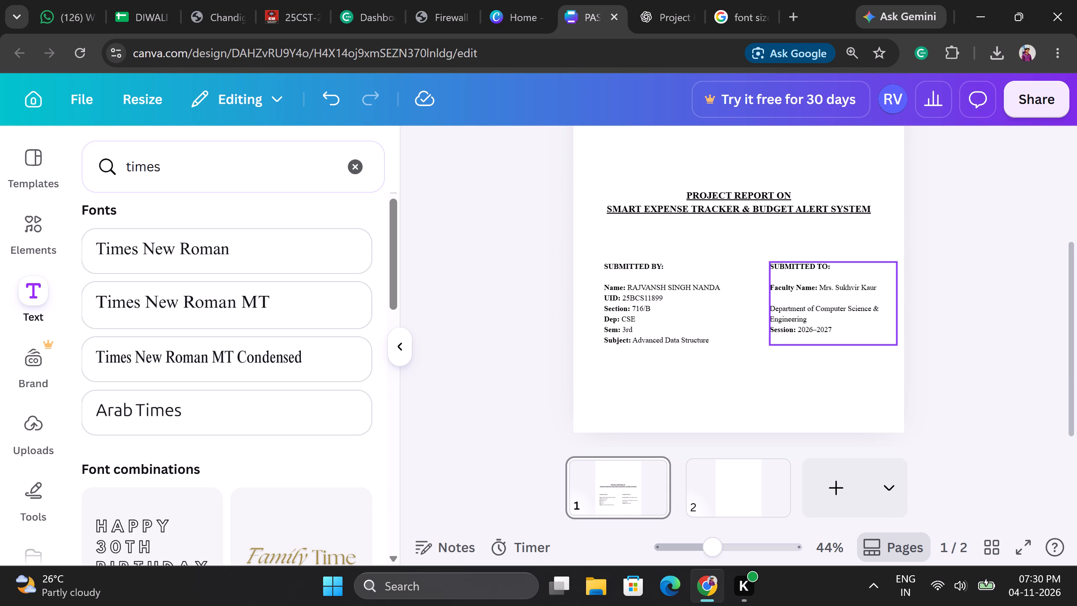
left_click(773, 307)
left_click(773, 307)
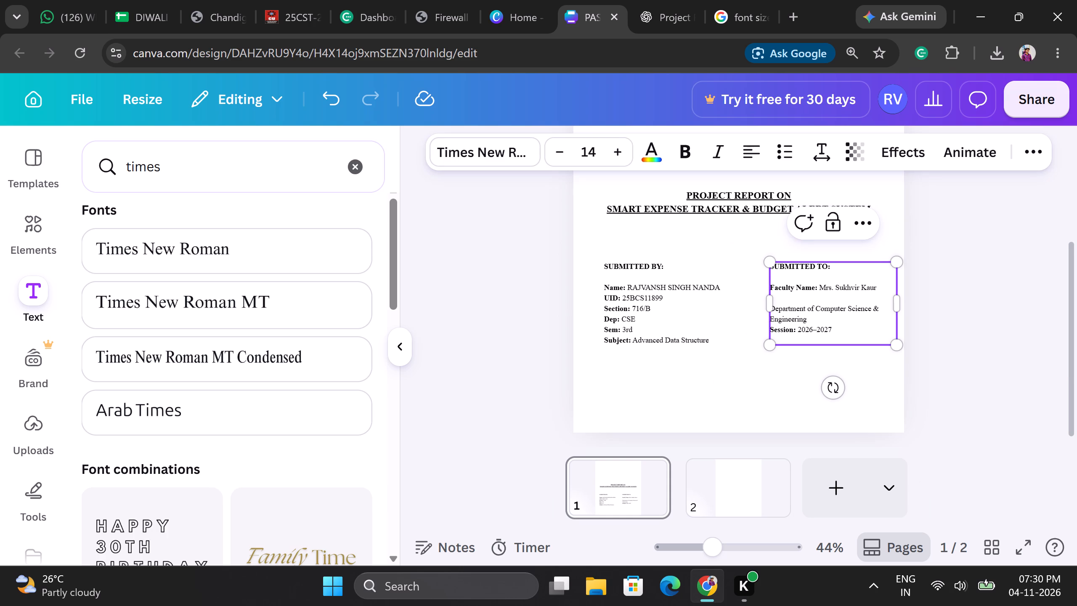
left_click(875, 308)
key("Return")
left_click(998, 312)
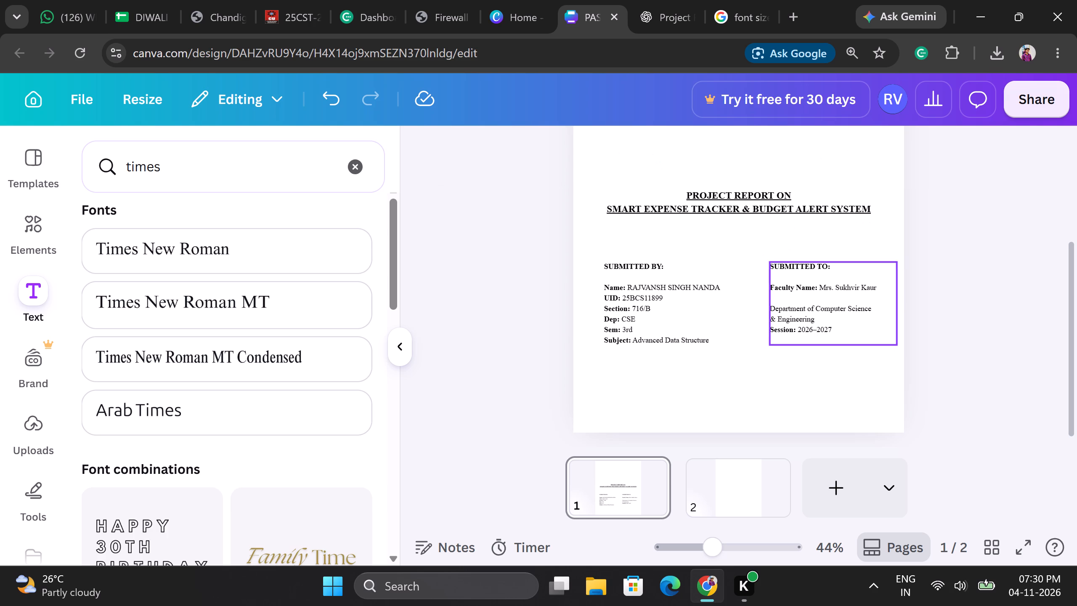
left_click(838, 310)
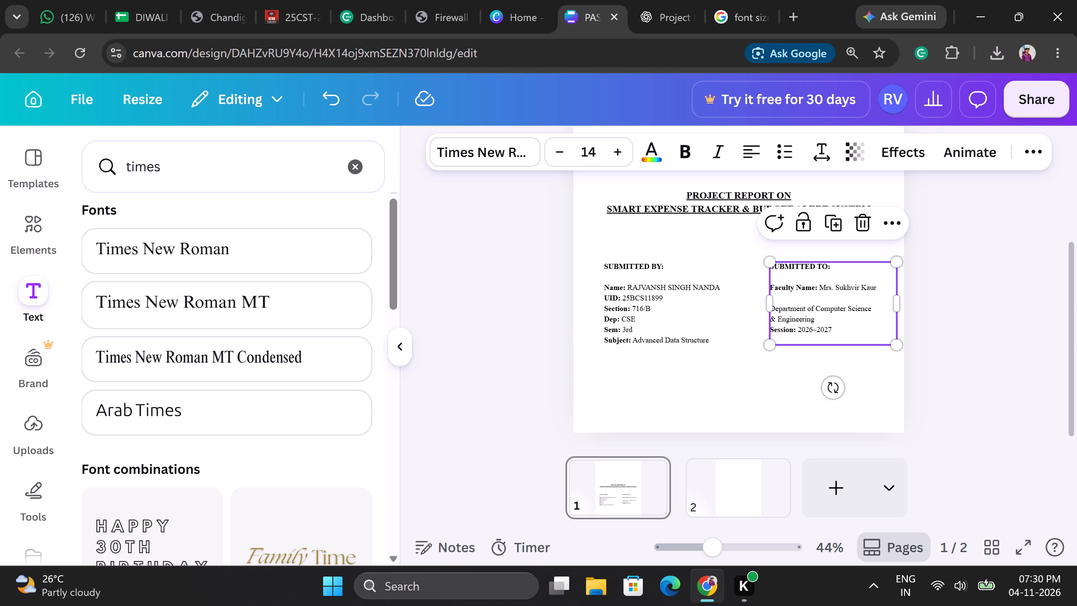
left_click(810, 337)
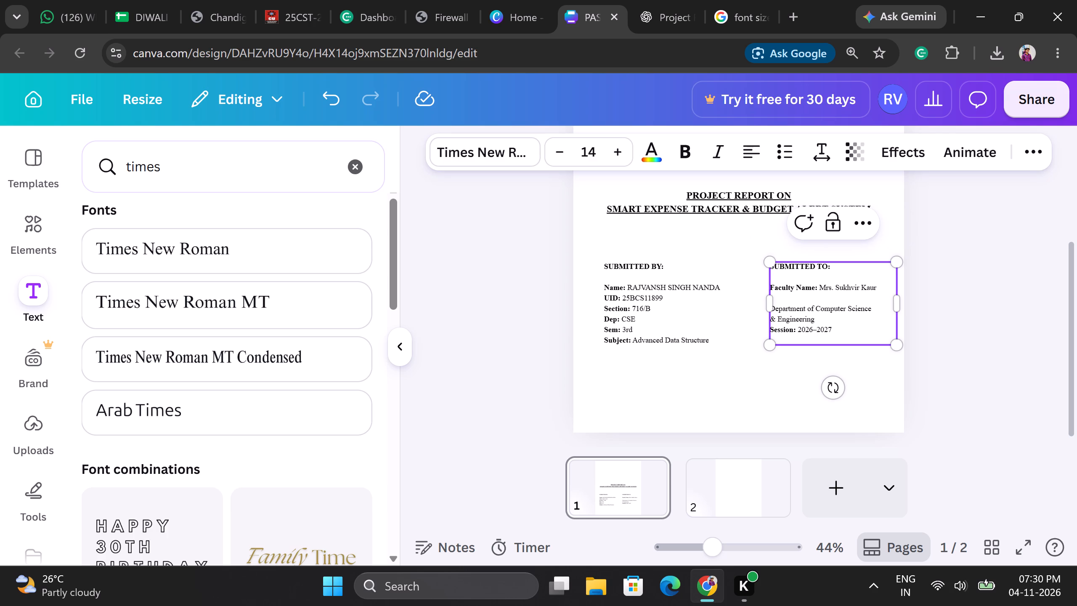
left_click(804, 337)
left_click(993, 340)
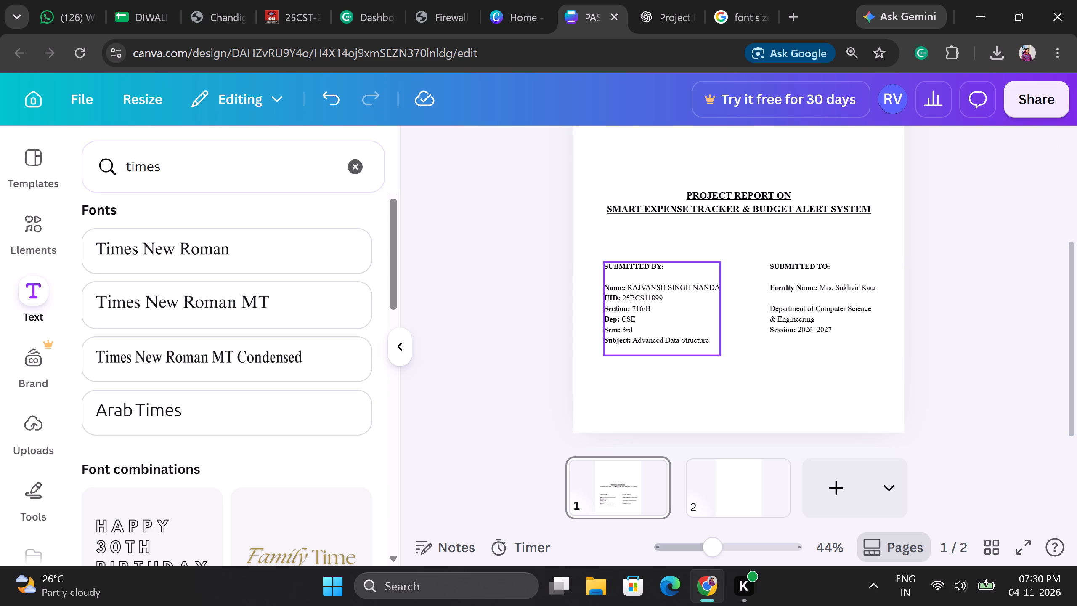
Delete the "Dep: CSE" line from the SUBMITTED BY block.
left_click(662, 328)
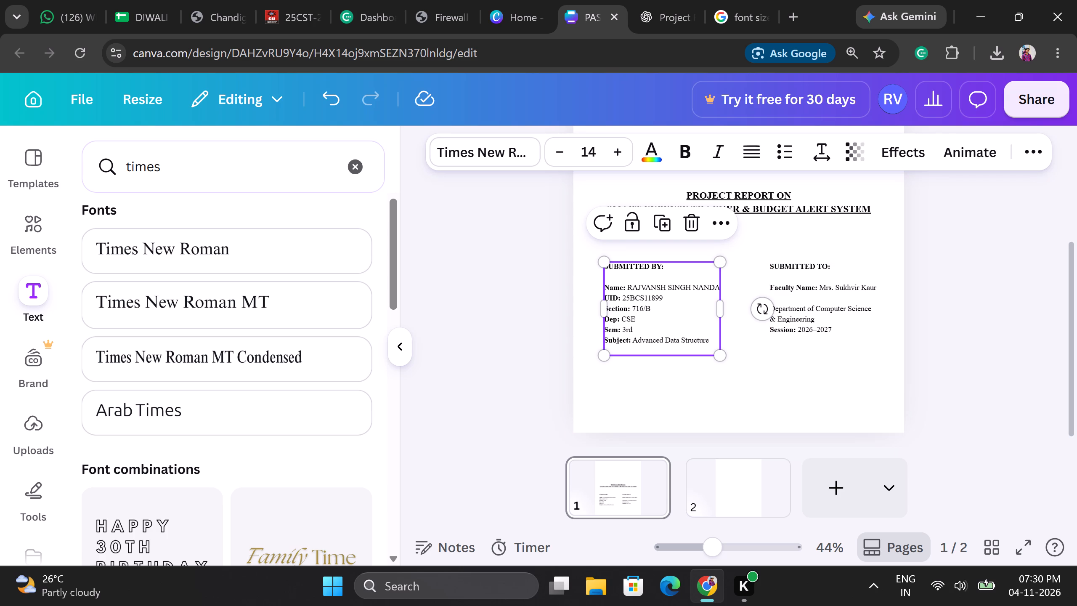
left_click(660, 324)
key("BackSpace")
key("BackSpace")
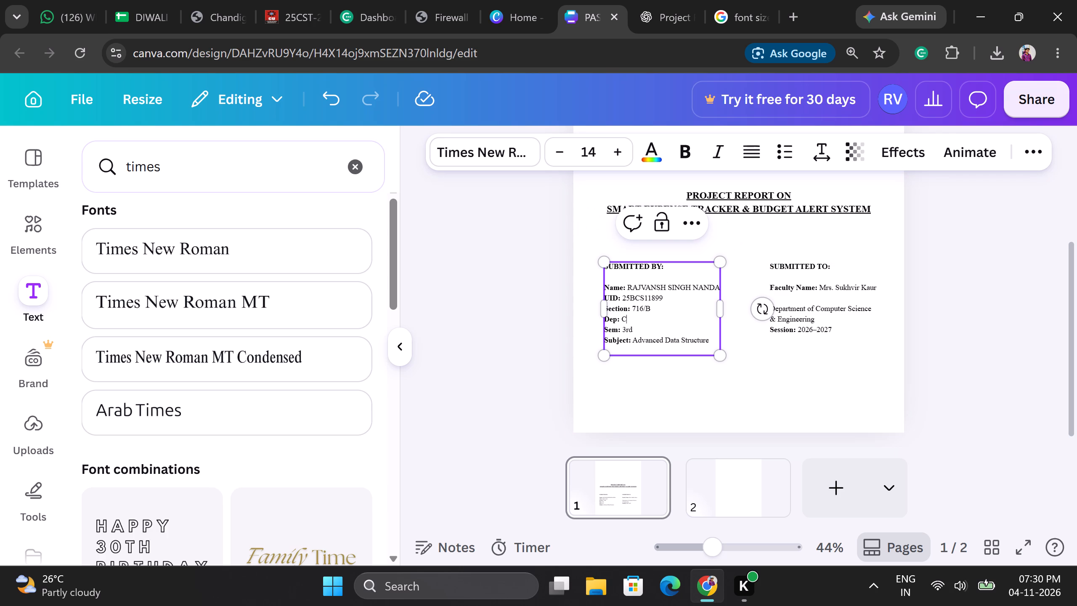
key("BackSpace")
key("BackSpace")
key("BackSpace")
key("BackSpace")
key("BackSpace")
key("BackSpace")
key("BackSpace")
Insert the label "Dep: " before "Department of Computer Science" in the SUBMITTED TO block.
left_click(820, 321)
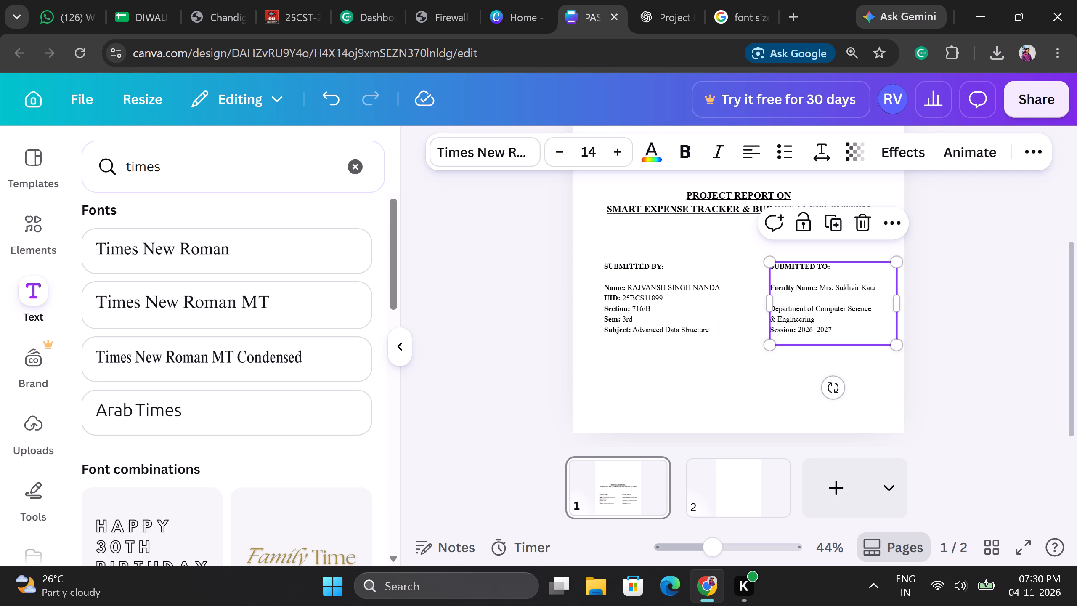
double_click(784, 310)
left_click(784, 310)
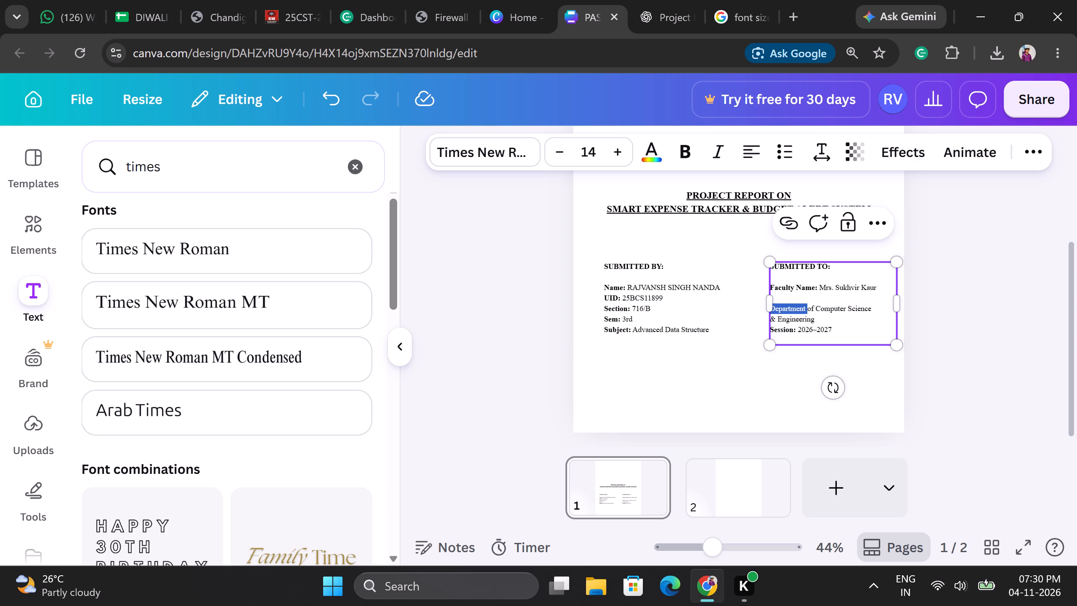
key("Left")
key("Left")
key("Left")
key("Left")
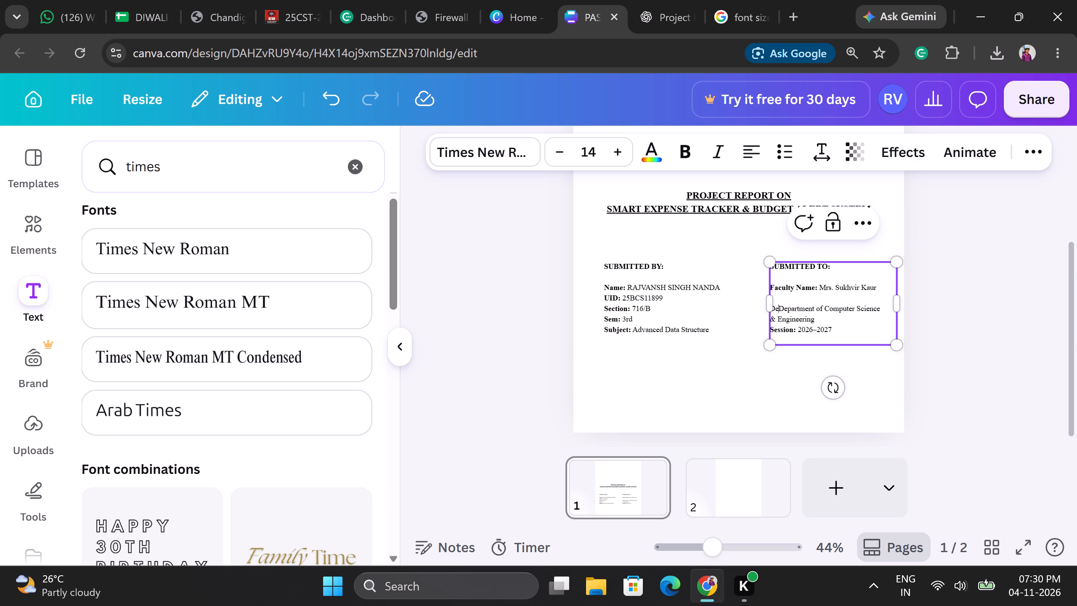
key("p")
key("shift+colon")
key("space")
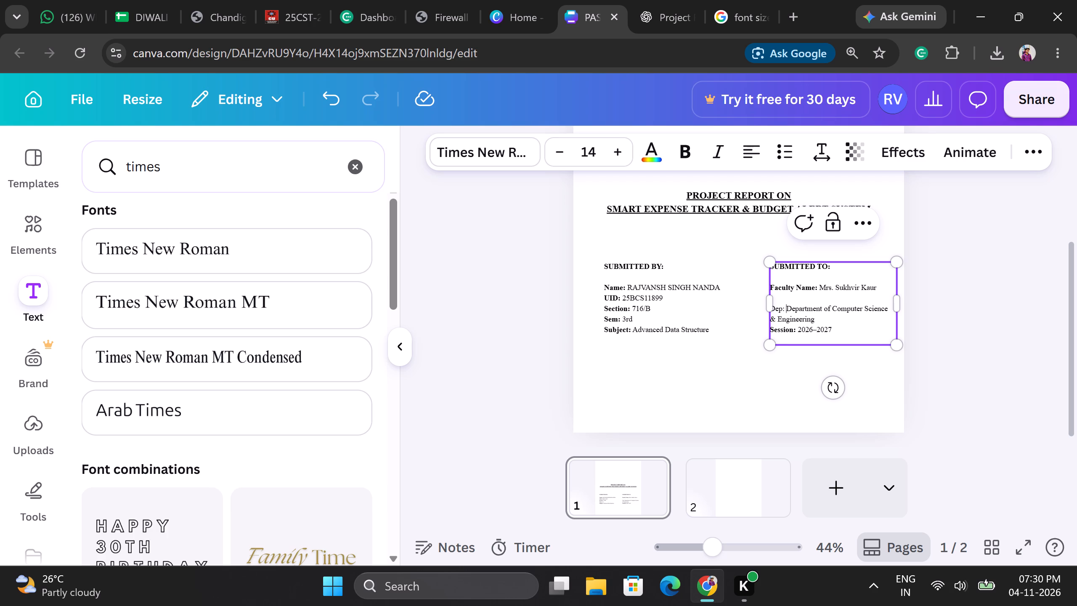
Make the "Dep:" label in the SUBMITTED TO block bold.
left_click_drag(784, 310, 766, 310)
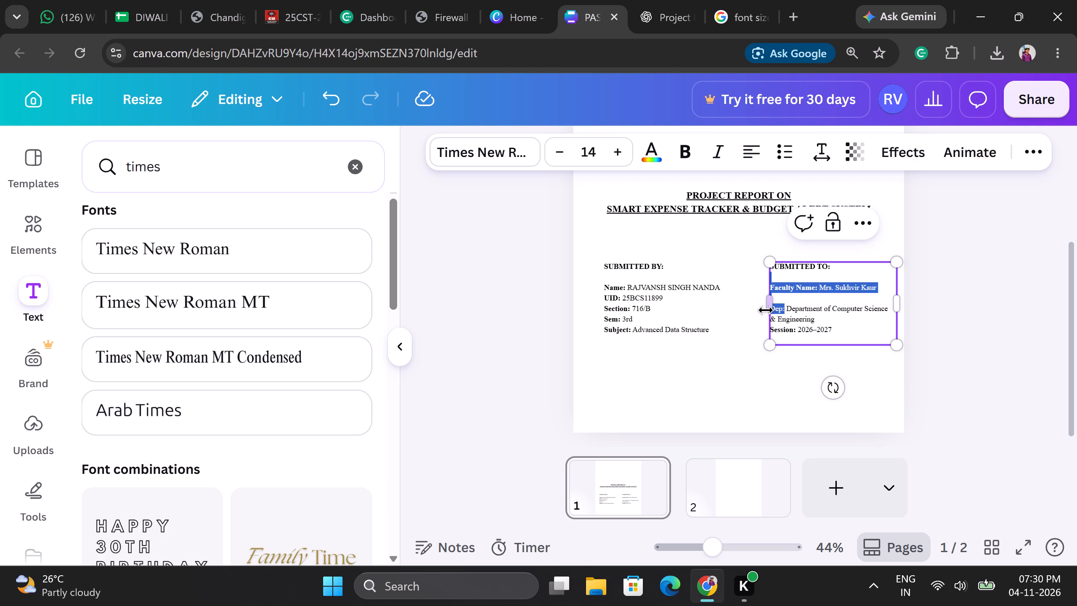
left_click_drag(766, 310, 772, 311)
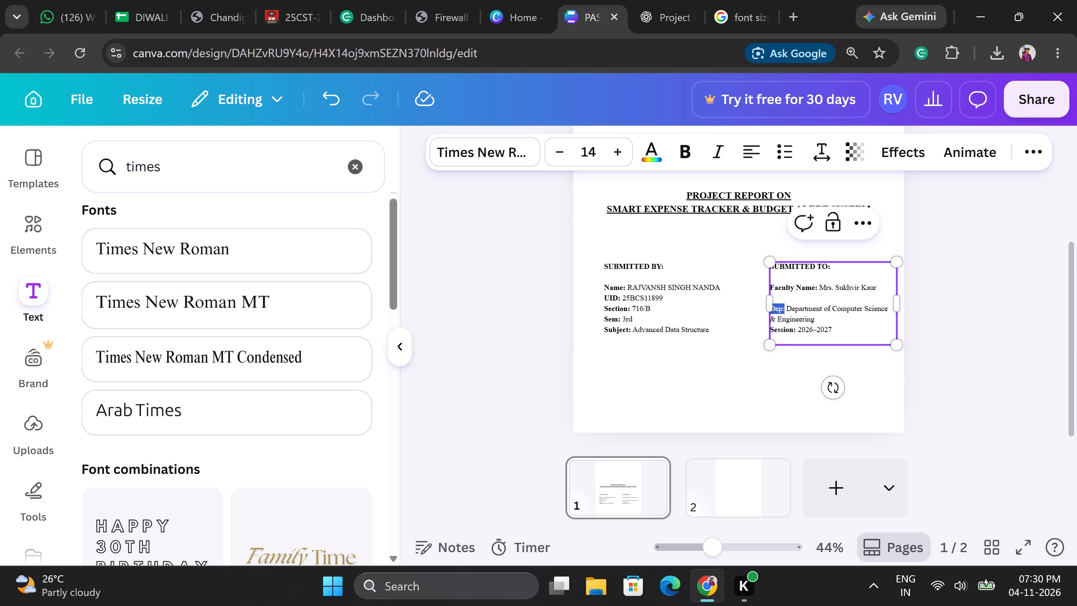
left_click_drag(772, 311, 772, 311)
key("ctrl+b")
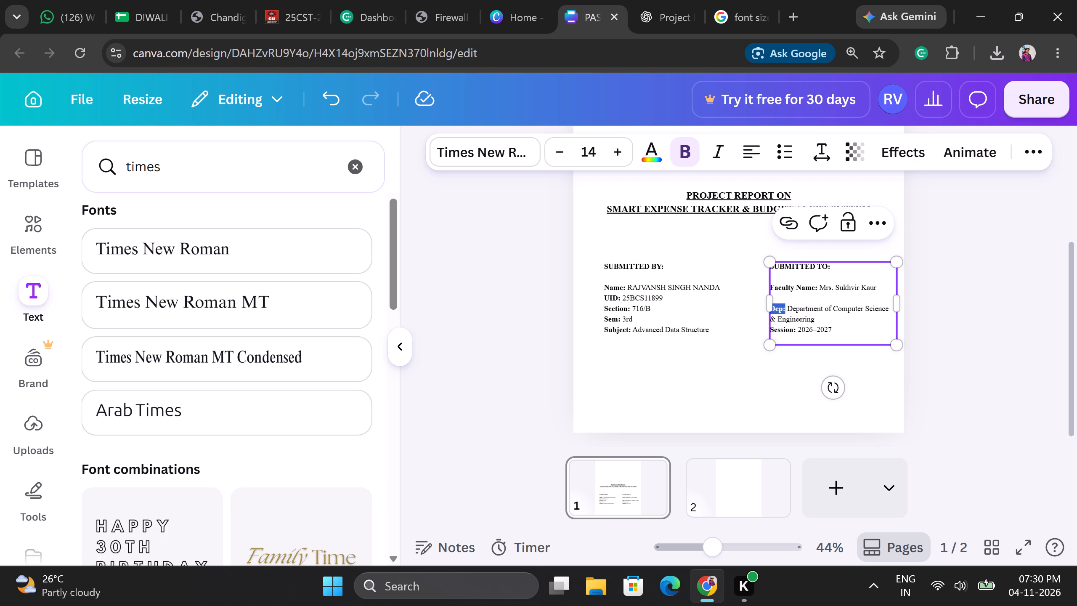
left_click(923, 334)
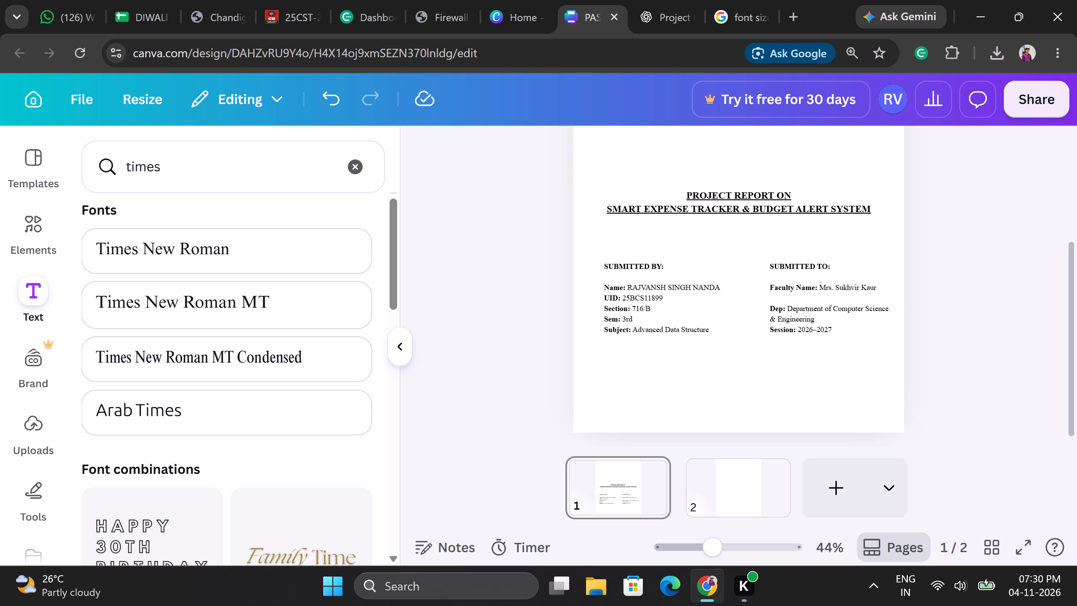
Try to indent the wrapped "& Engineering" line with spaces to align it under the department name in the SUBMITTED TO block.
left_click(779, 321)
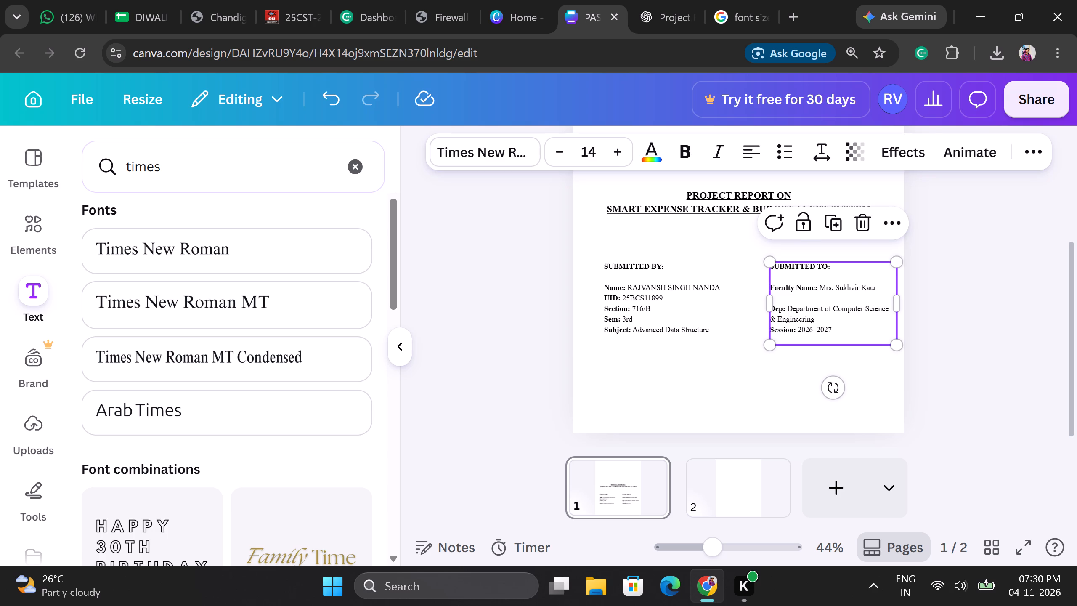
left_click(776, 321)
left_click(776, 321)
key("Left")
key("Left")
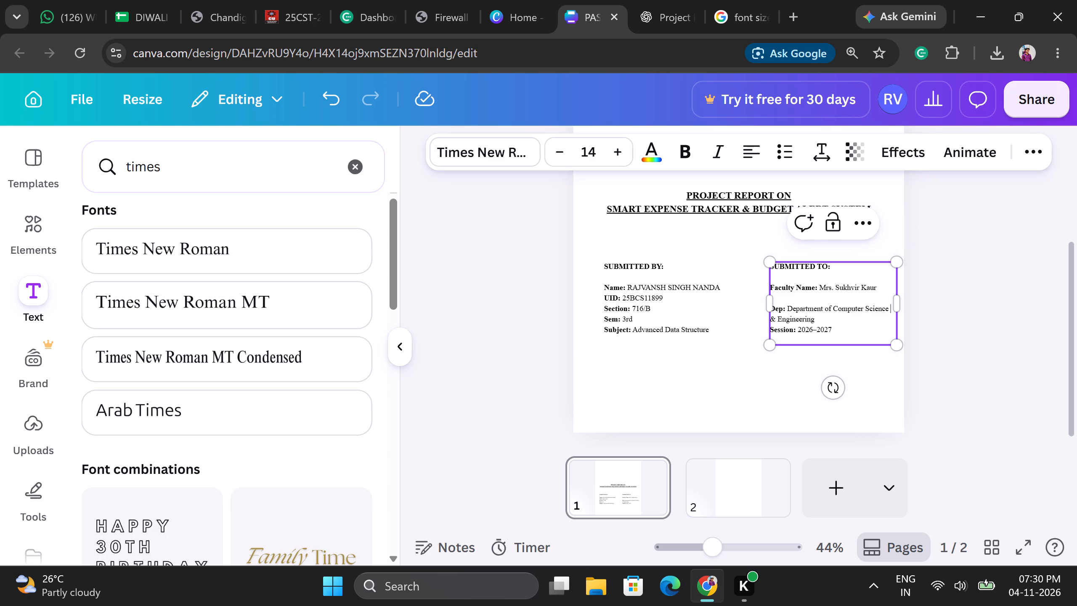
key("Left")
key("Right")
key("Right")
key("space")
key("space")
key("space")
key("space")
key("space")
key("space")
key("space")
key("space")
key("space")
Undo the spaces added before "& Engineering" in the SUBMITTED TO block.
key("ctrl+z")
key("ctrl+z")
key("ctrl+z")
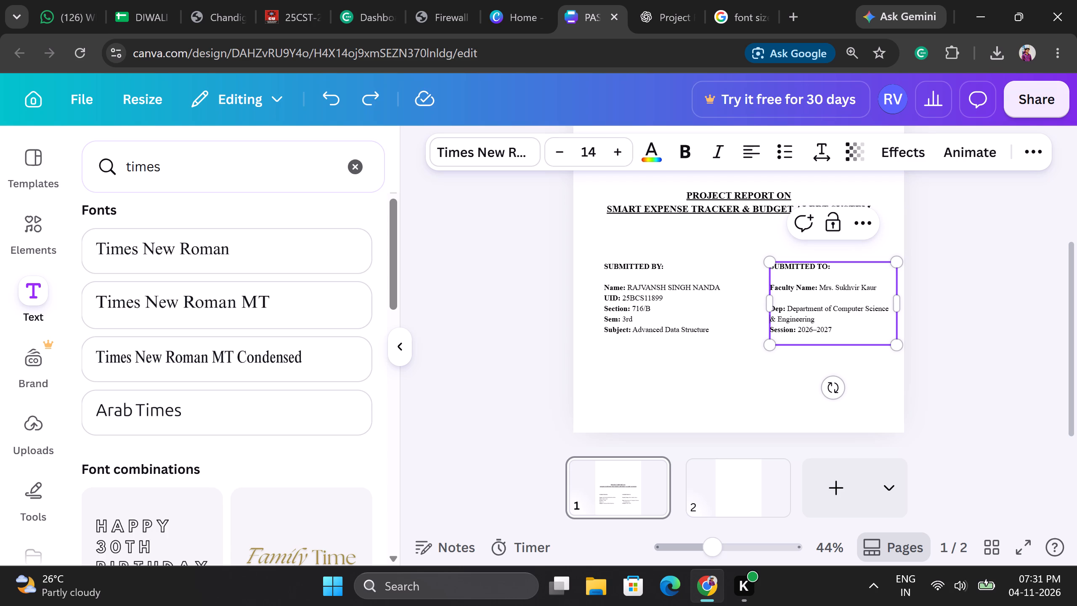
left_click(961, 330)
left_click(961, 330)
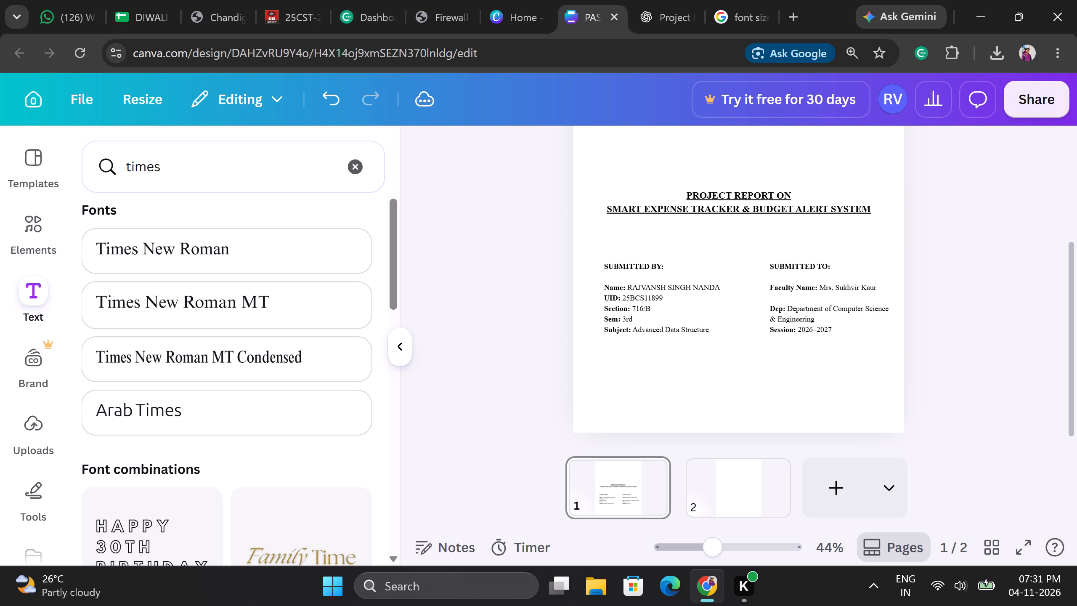
Remove the blank line between the Faculty Name and Dep lines in the SUBMITTED TO block.
left_click(775, 332)
left_click(989, 319)
left_click(812, 316)
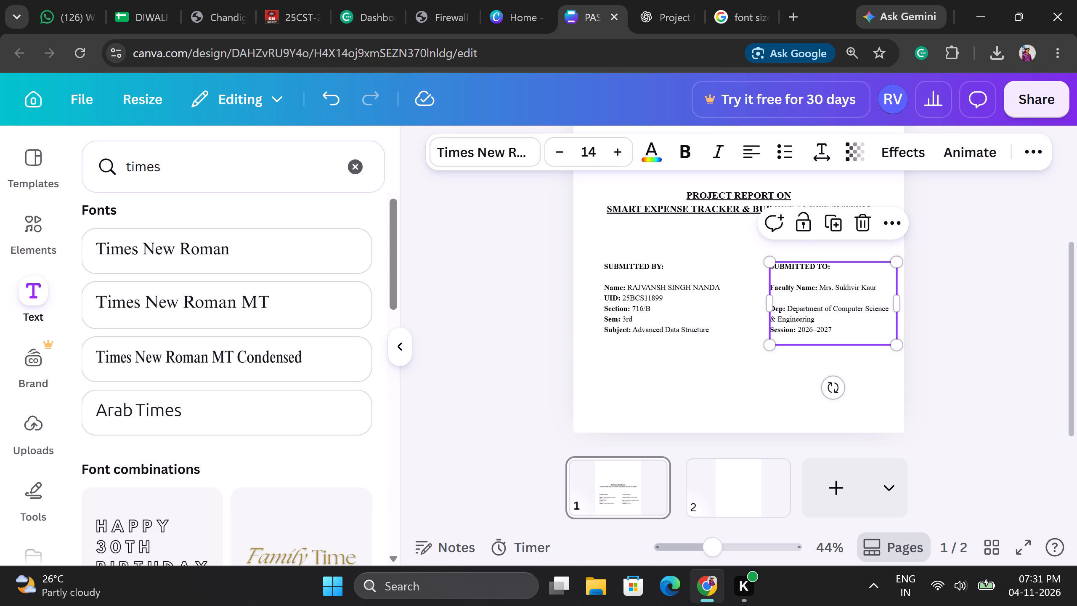
left_click(781, 308)
key("Left")
key("Left")
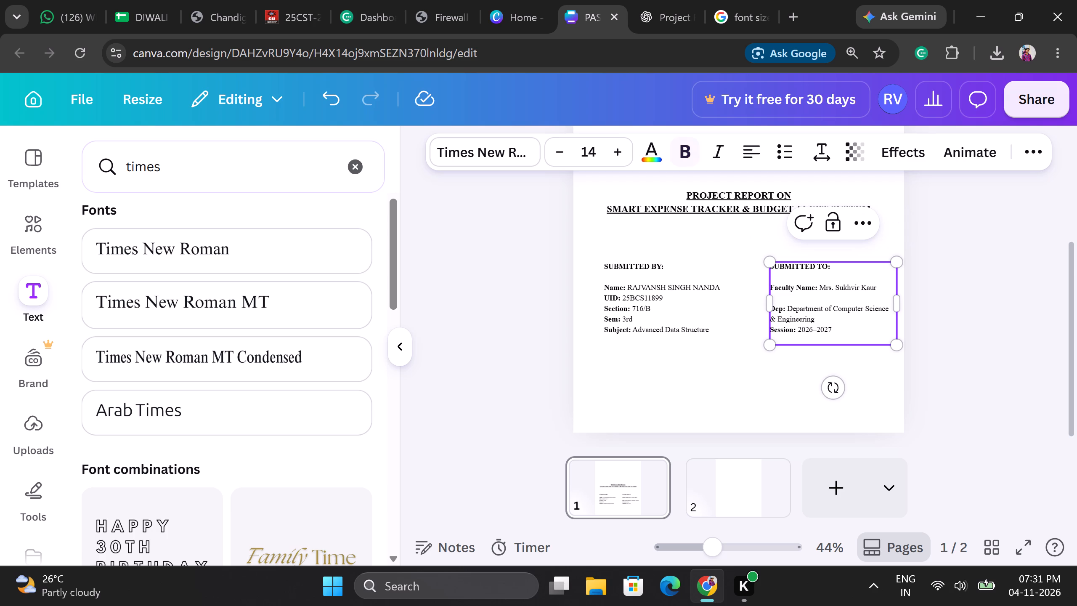
key("BackSpace")
left_click(940, 355)
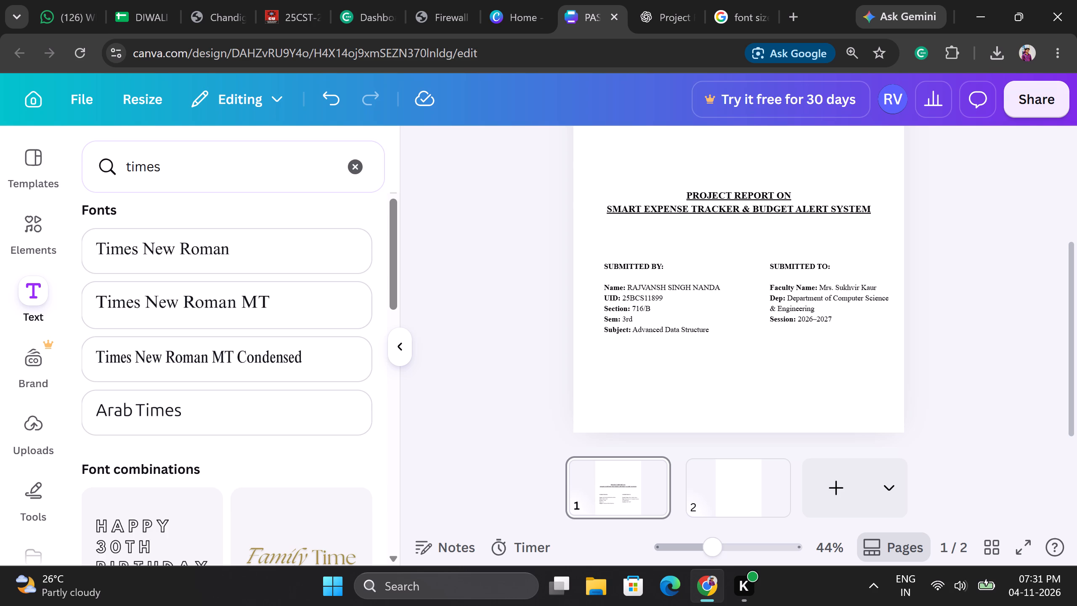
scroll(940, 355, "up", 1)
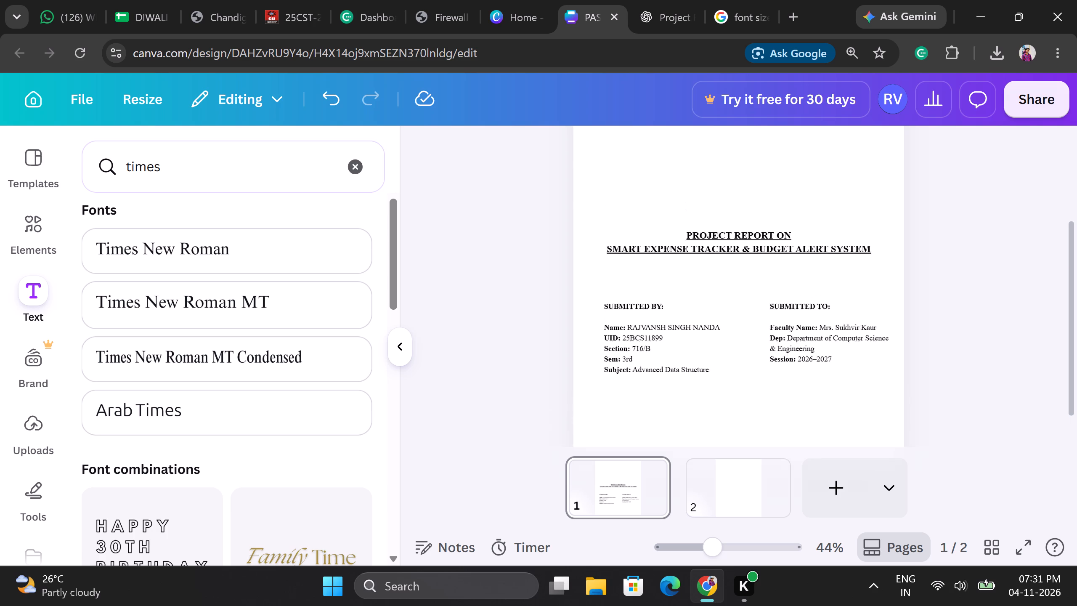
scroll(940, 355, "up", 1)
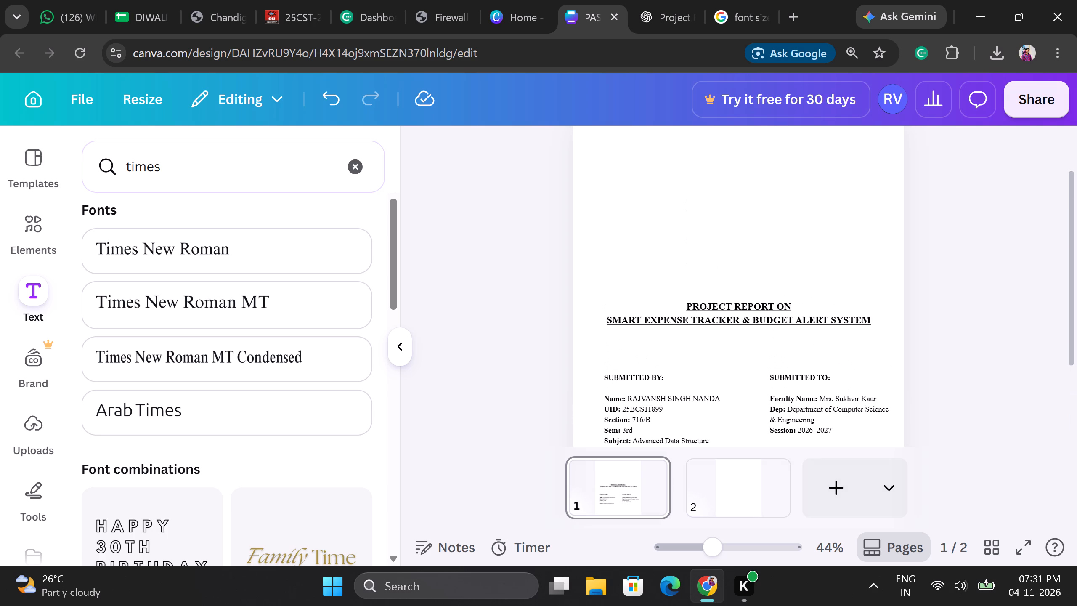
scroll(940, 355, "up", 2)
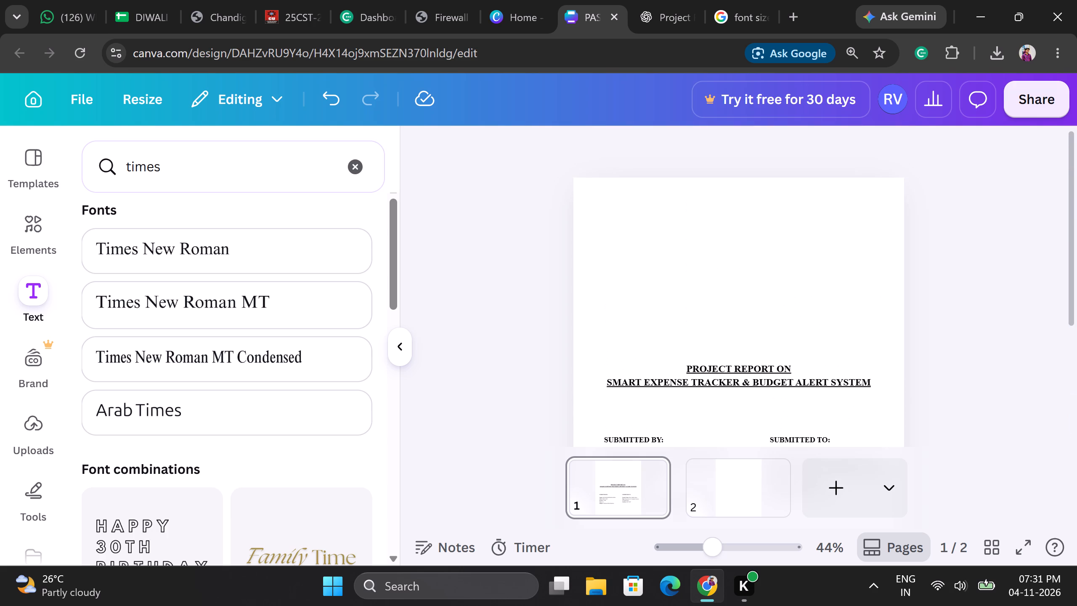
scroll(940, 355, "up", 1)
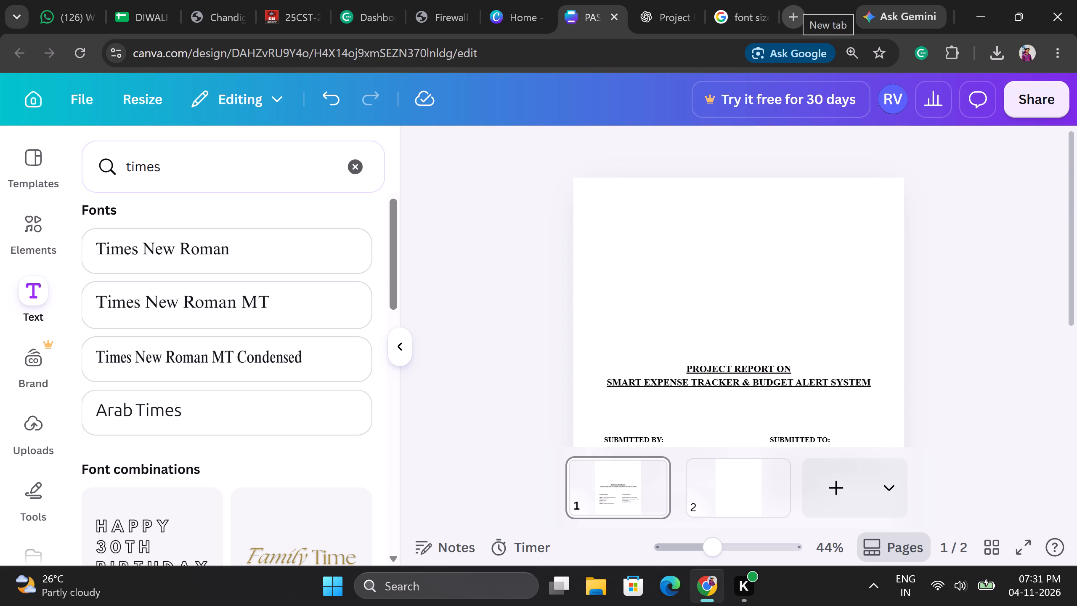
Search Google Images for "chandigarh university logo" in a new browser tab.
left_click(797, 14)
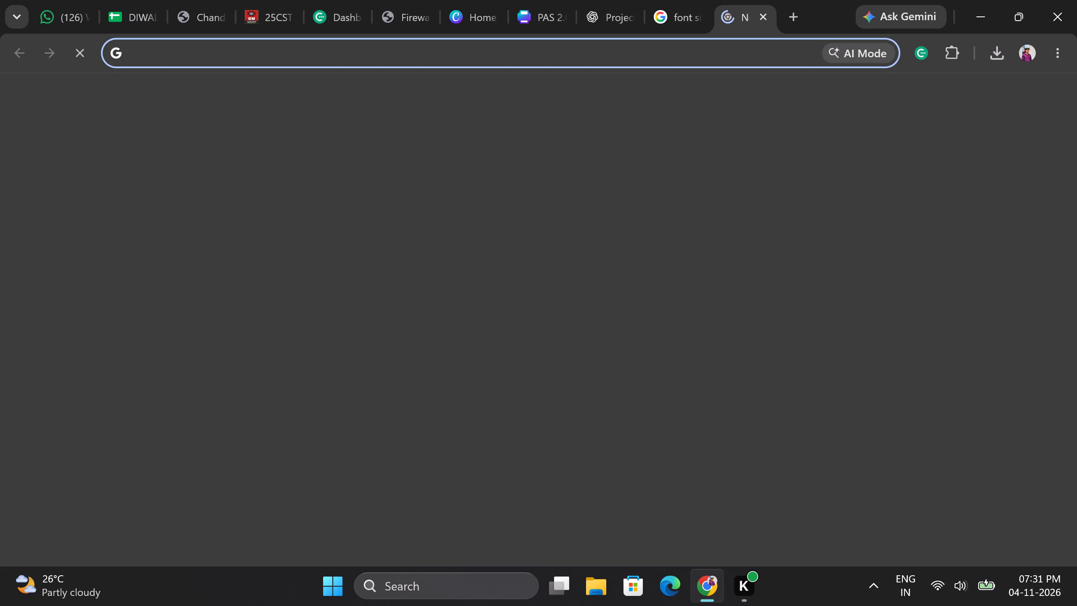
left_click(725, 53)
type("chandi")
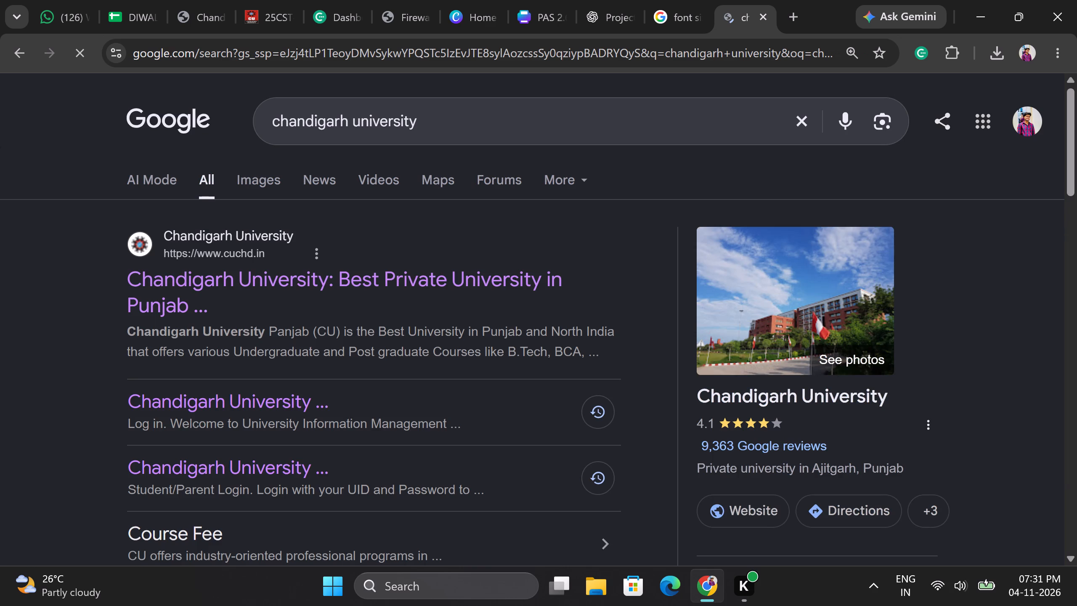
left_click(276, 172)
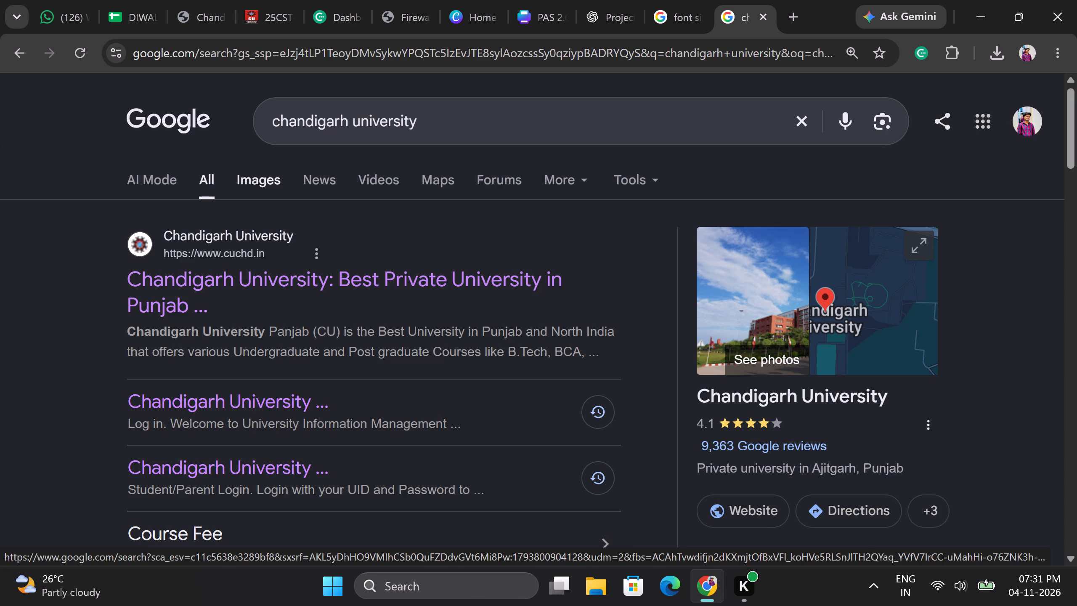
key("space")
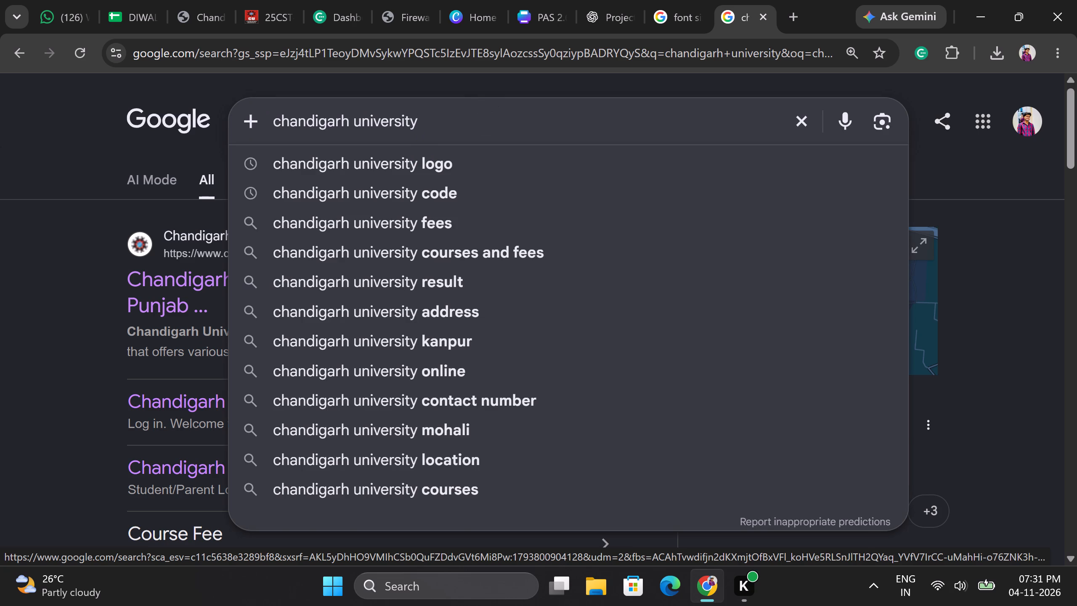
type("logo")
key("Return")
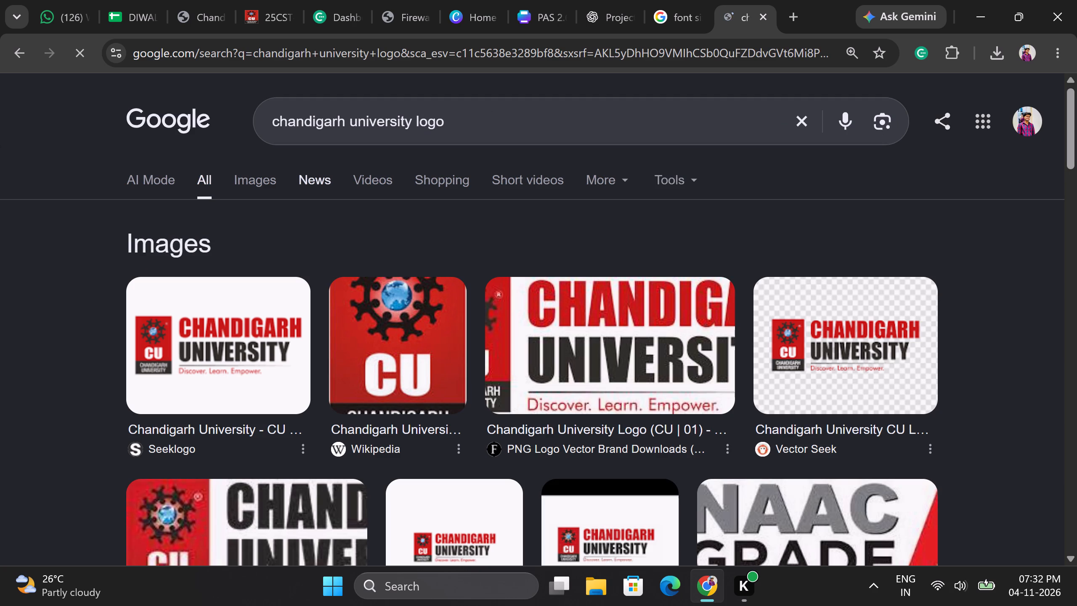
left_click(260, 180)
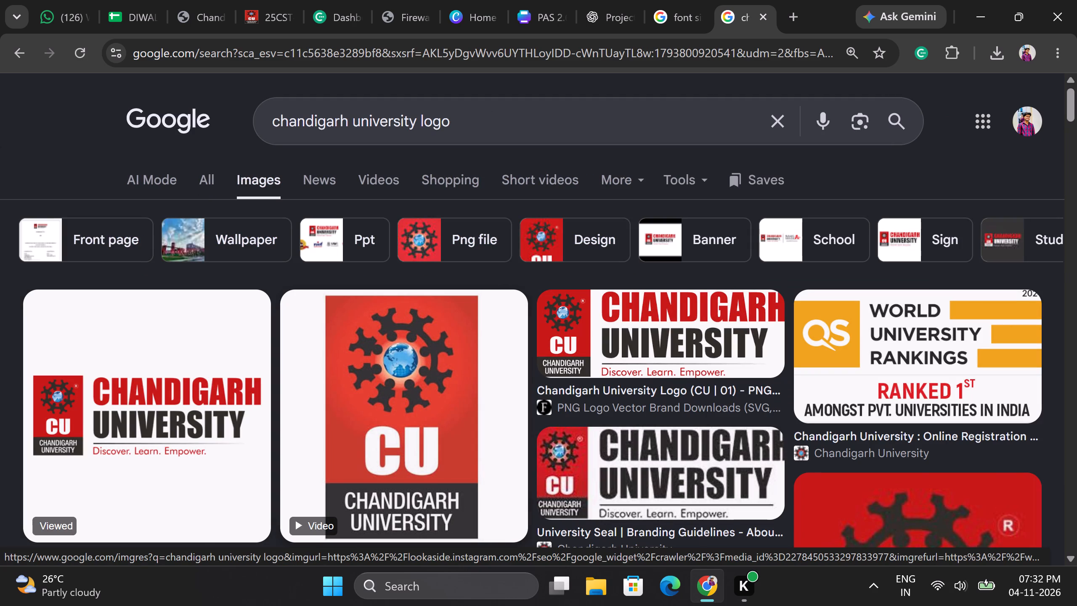
Bring the Seeklogo version of the Chandigarh University logo from the image results onto the Canva title page.
scroll(388, 385, "down", 2)
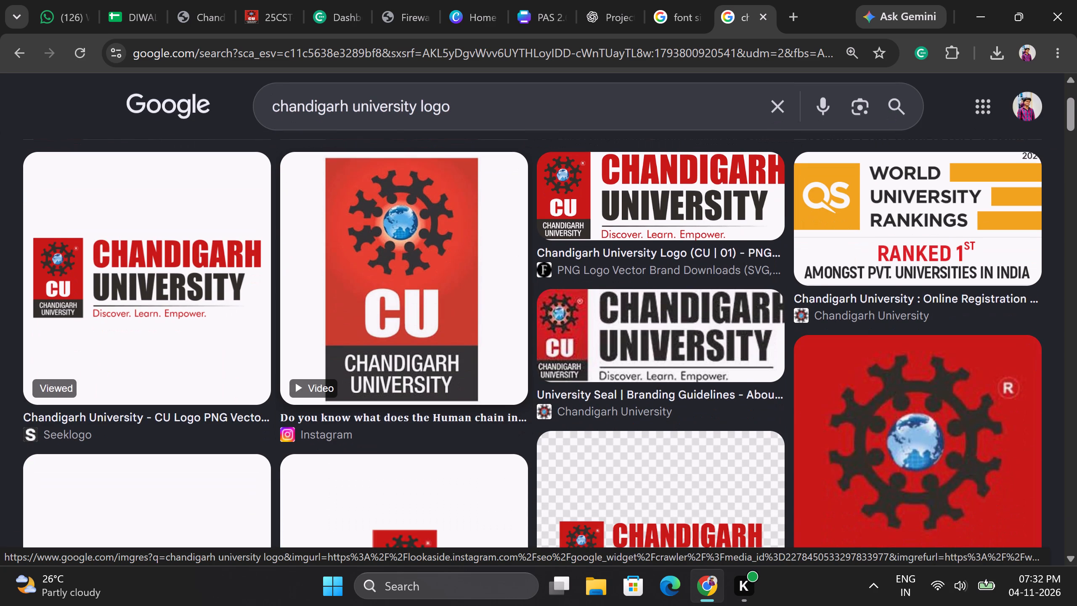
left_click(129, 305)
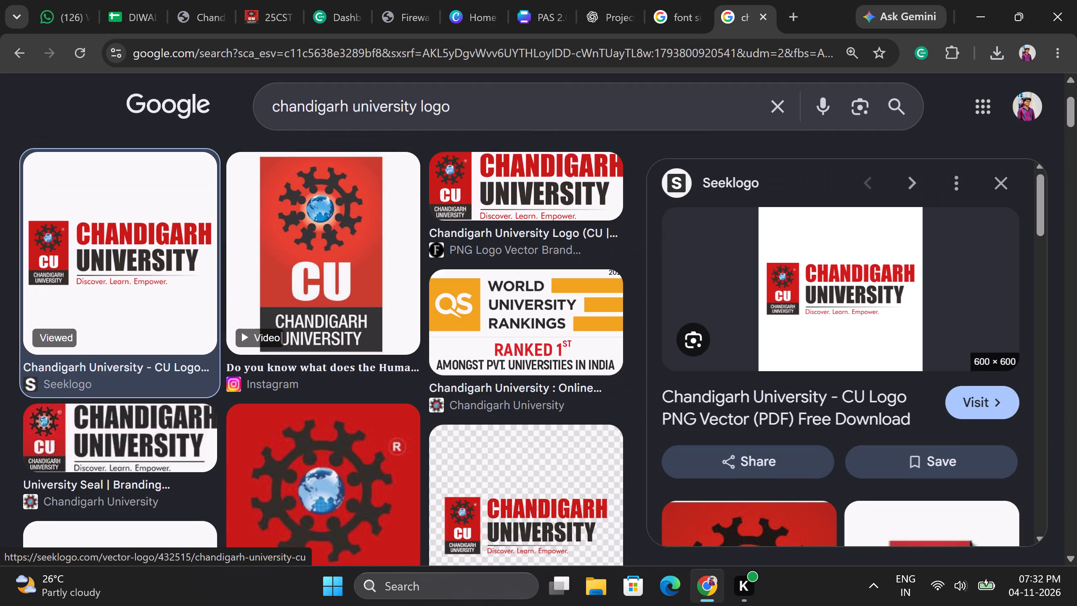
left_click_drag(846, 322, 686, 225)
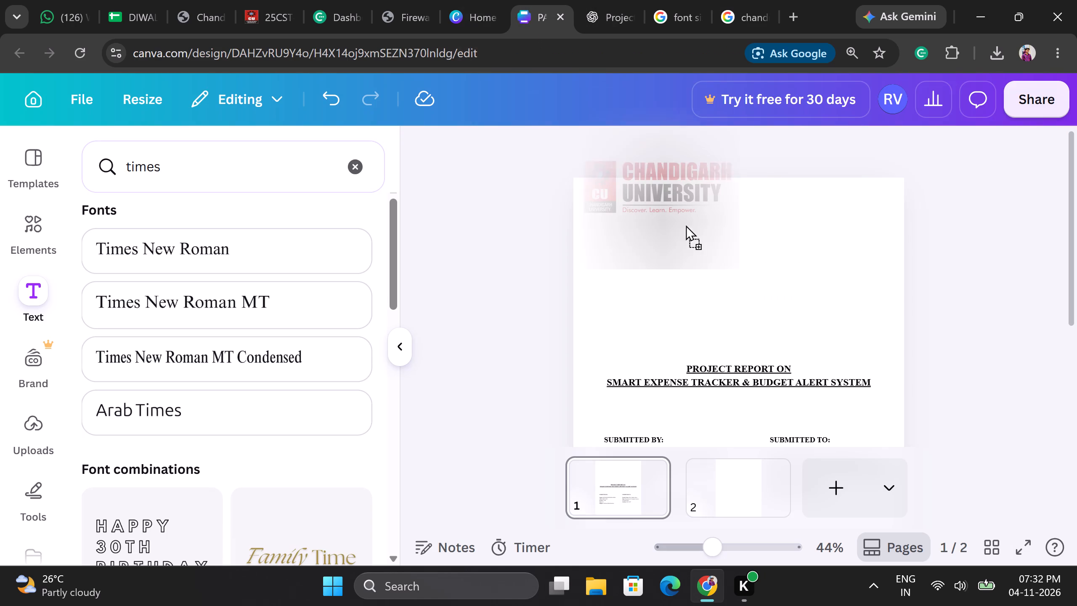
left_click_drag(686, 225, 753, 270)
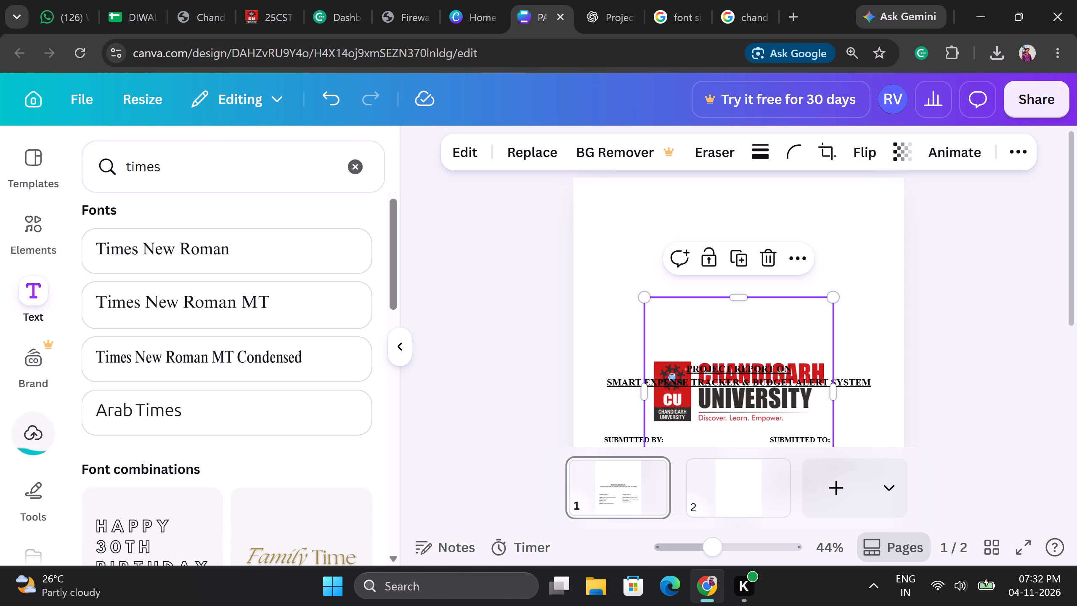
Move the Chandigarh University logo up so it sits horizontally centred above the PROJECT REPORT ON heading.
left_click_drag(741, 336, 732, 242)
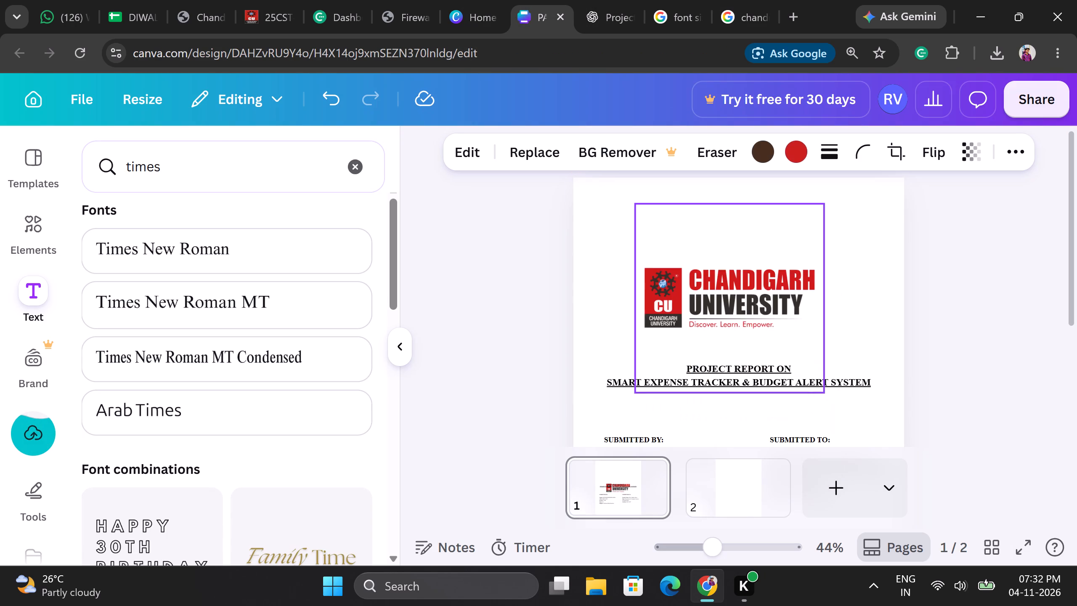
left_click_drag(732, 242, 762, 222)
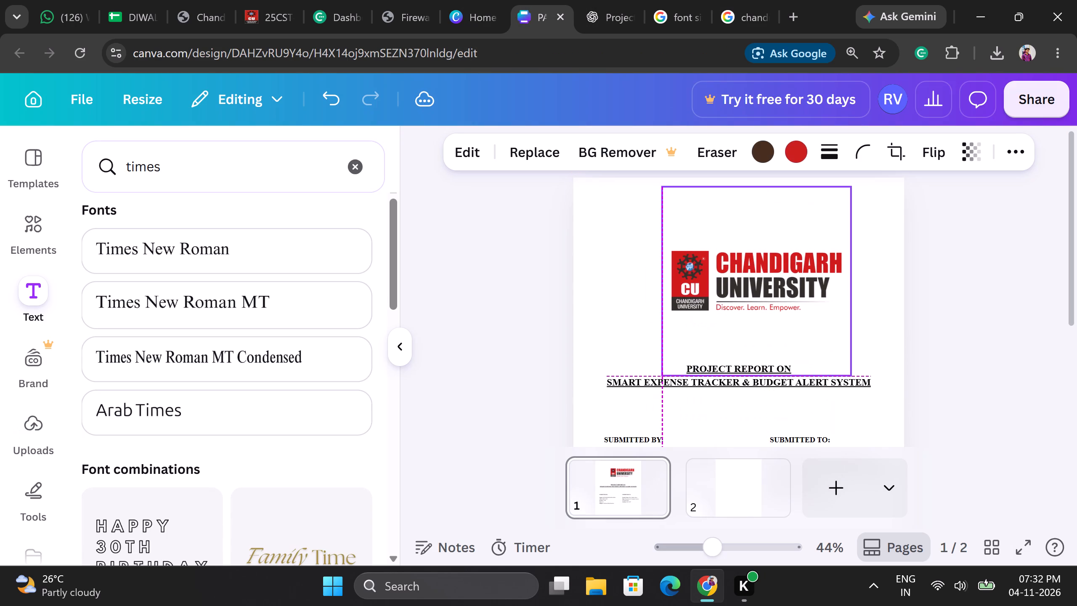
left_click_drag(762, 222, 753, 223)
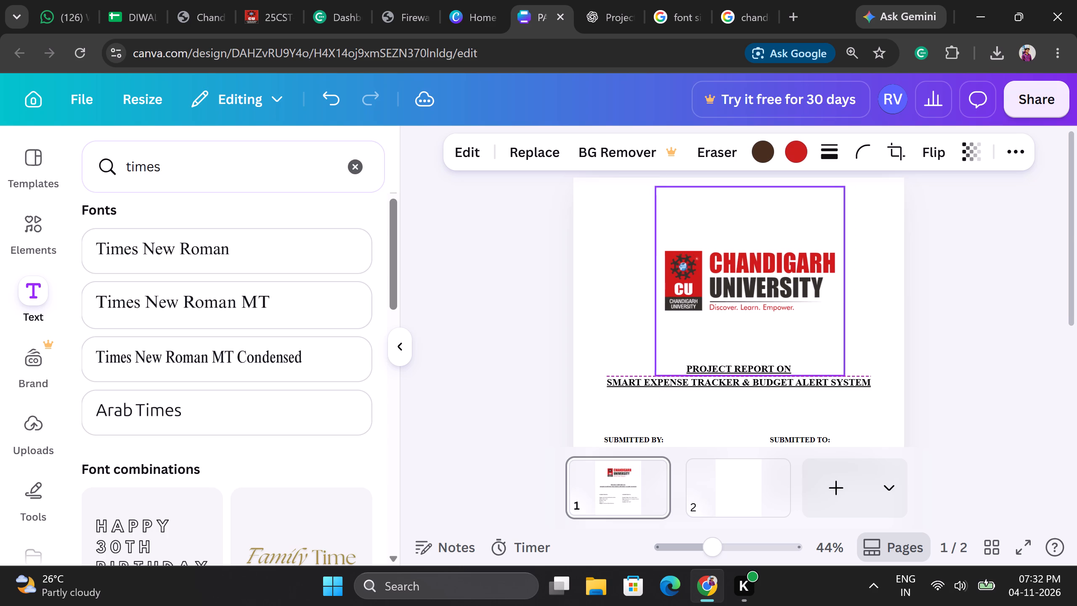
left_click_drag(753, 223, 743, 223)
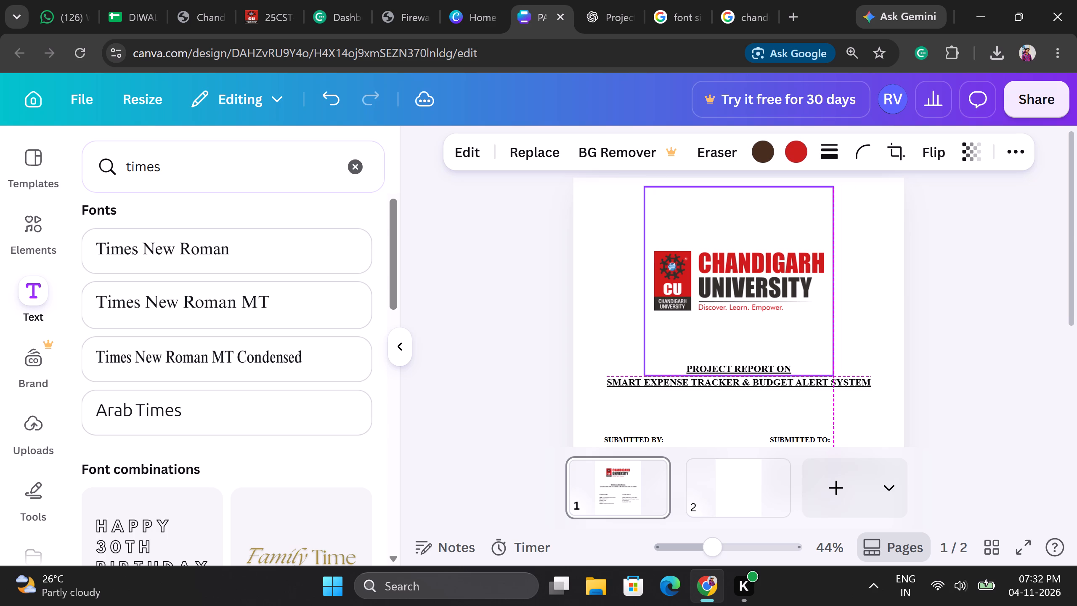
left_click_drag(743, 223, 743, 223)
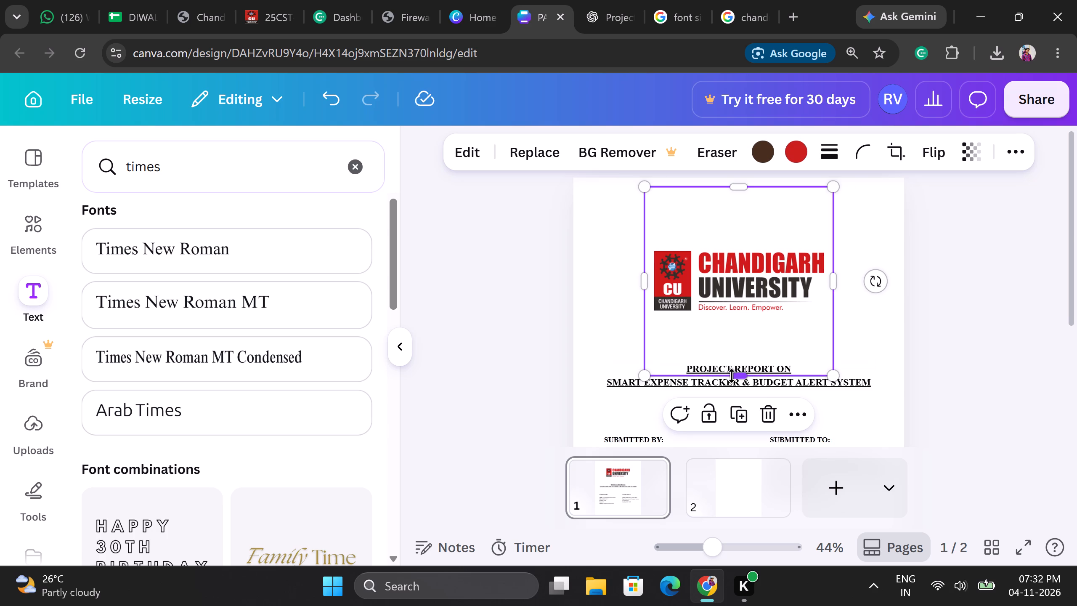
Crop the blank white space below and above the Chandigarh University logo, to about 4.9 wide by 2.9 high.
left_click_drag(732, 377, 747, 332)
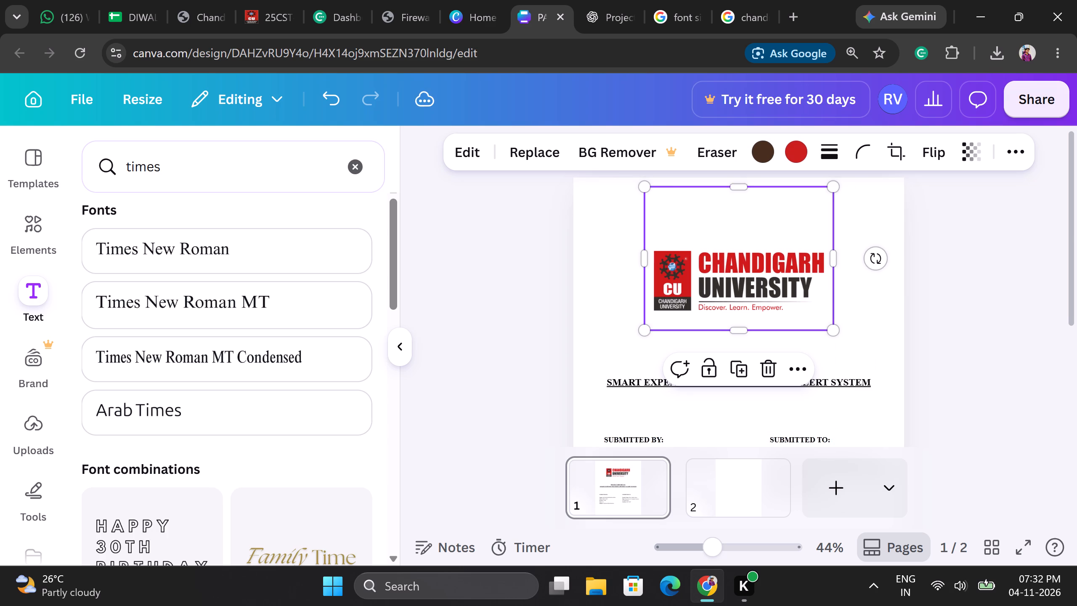
left_click(741, 191)
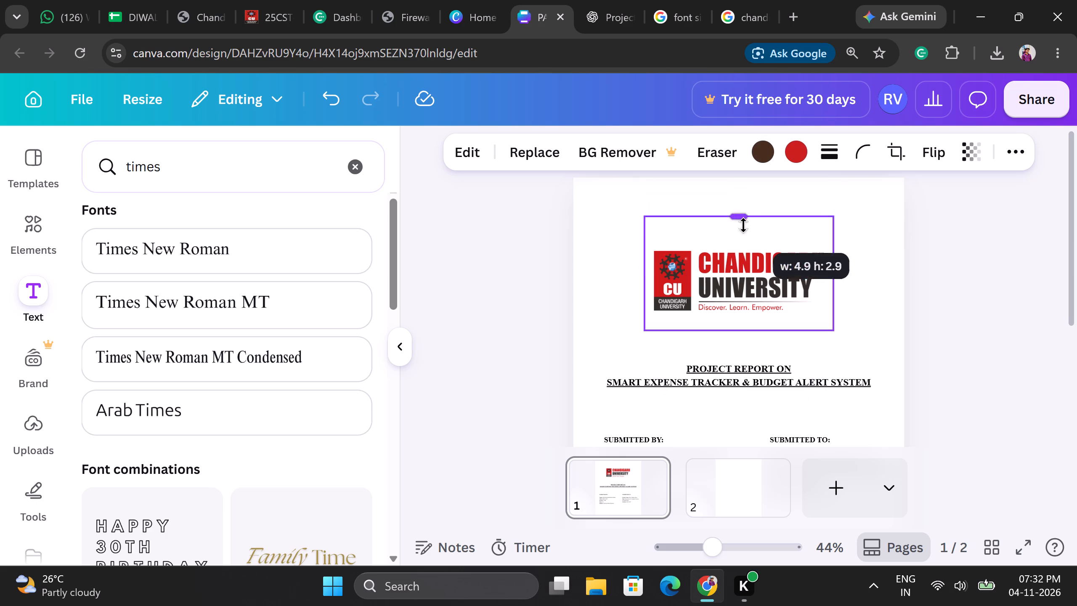